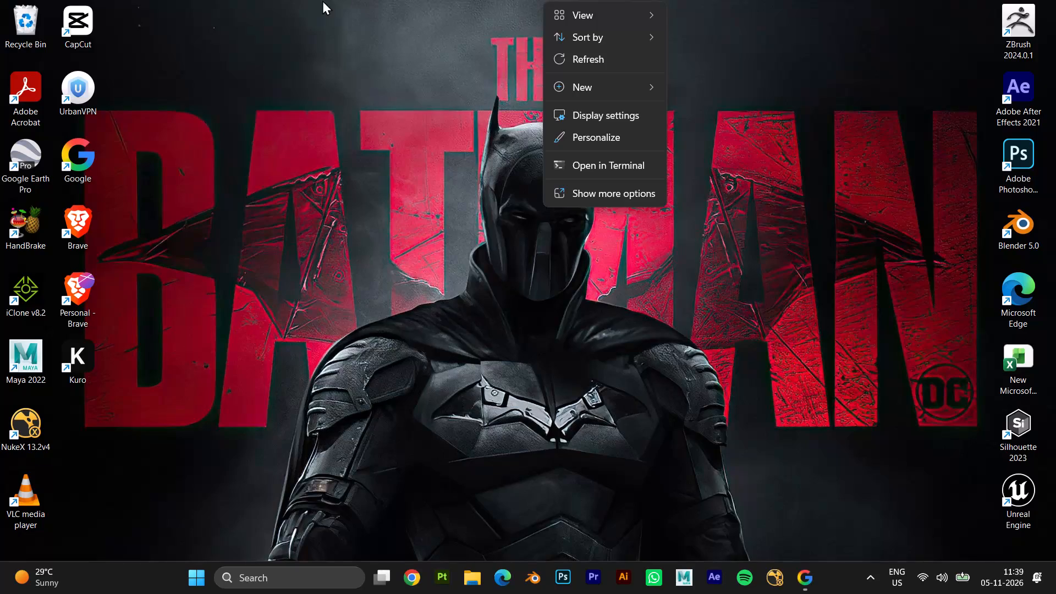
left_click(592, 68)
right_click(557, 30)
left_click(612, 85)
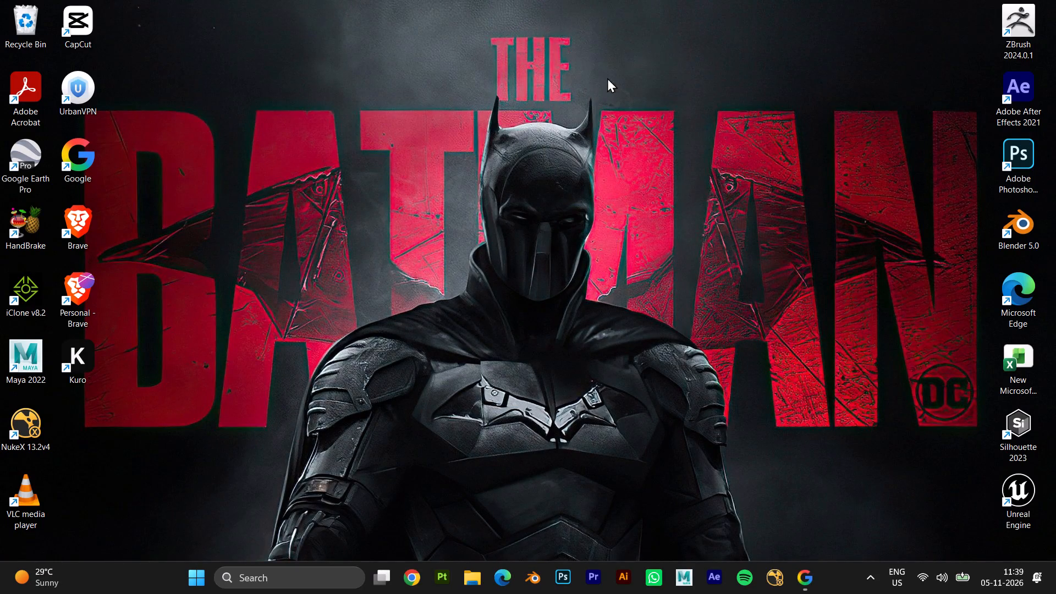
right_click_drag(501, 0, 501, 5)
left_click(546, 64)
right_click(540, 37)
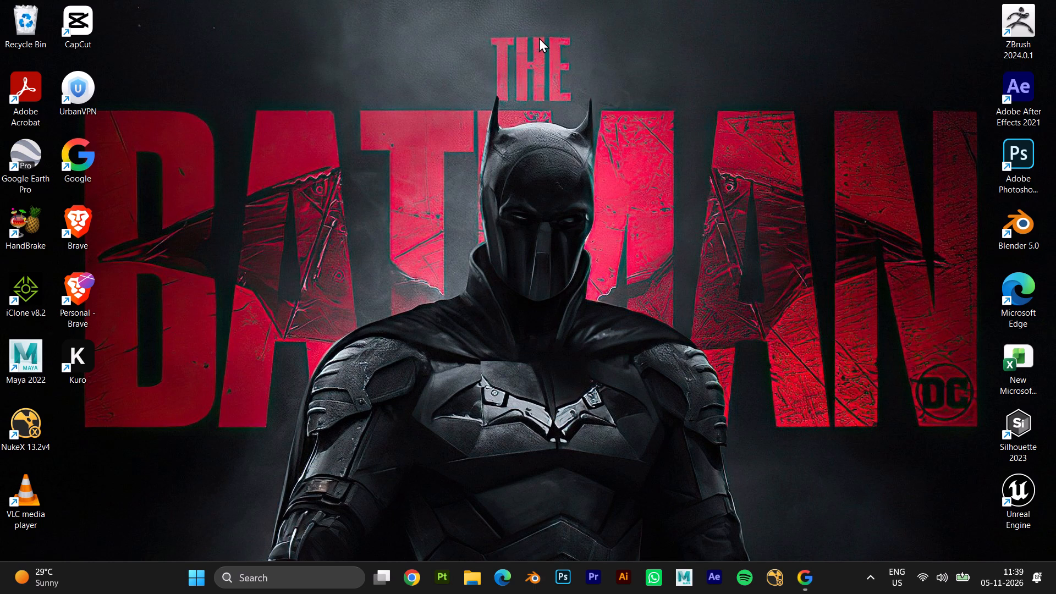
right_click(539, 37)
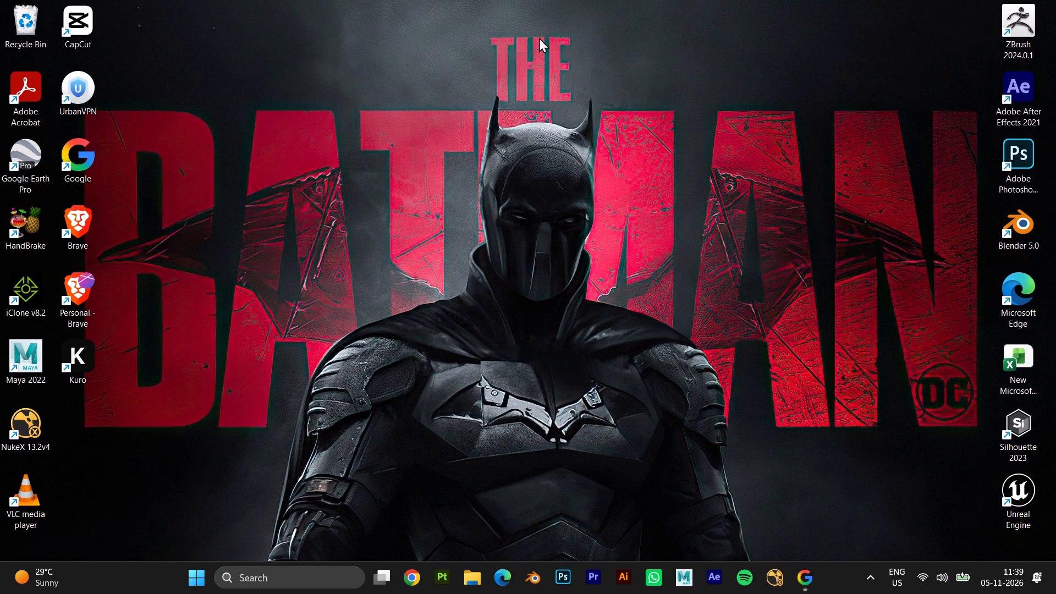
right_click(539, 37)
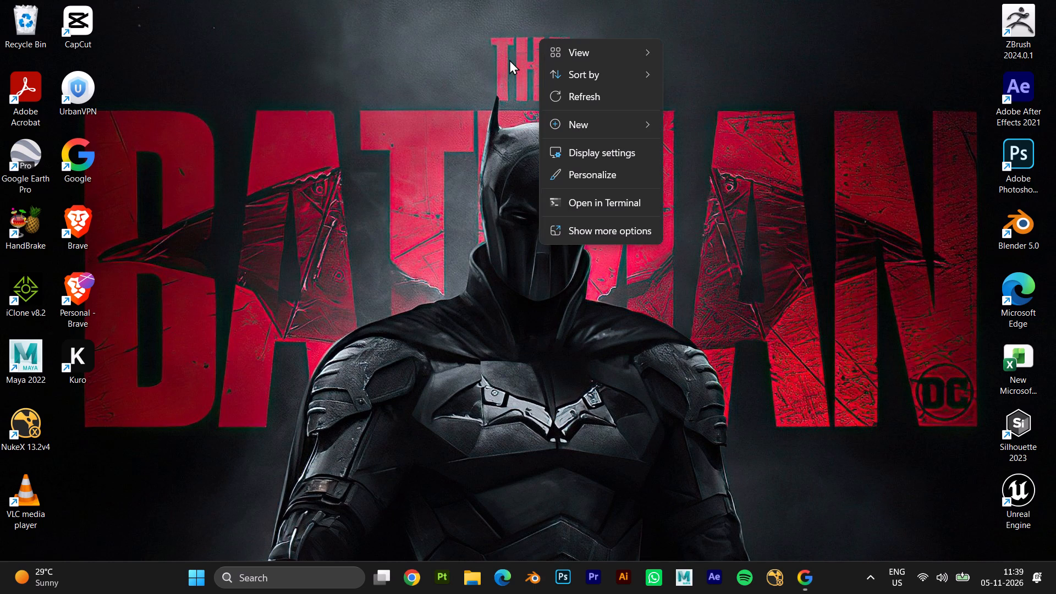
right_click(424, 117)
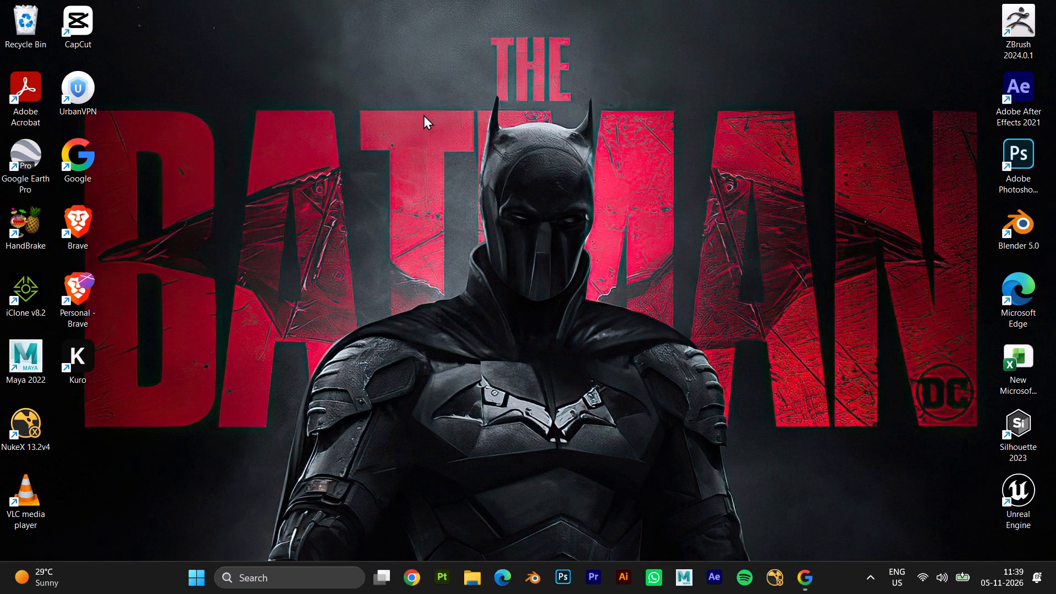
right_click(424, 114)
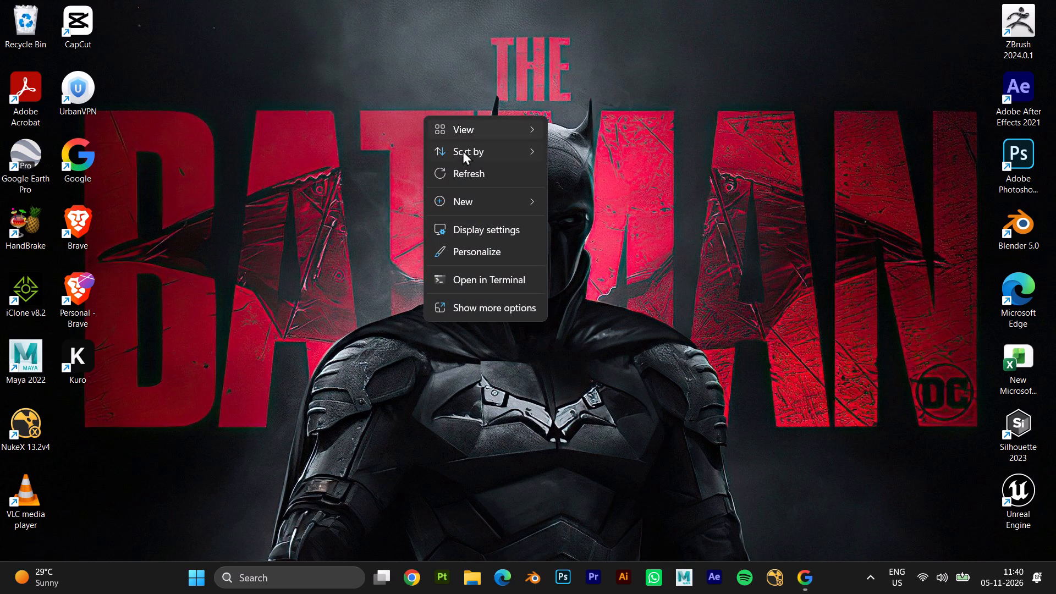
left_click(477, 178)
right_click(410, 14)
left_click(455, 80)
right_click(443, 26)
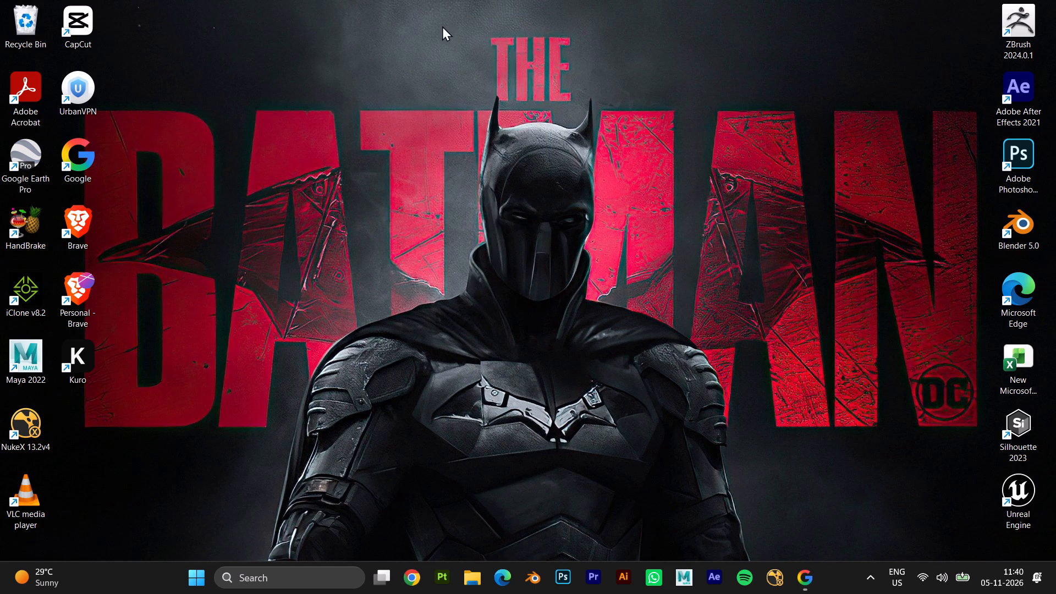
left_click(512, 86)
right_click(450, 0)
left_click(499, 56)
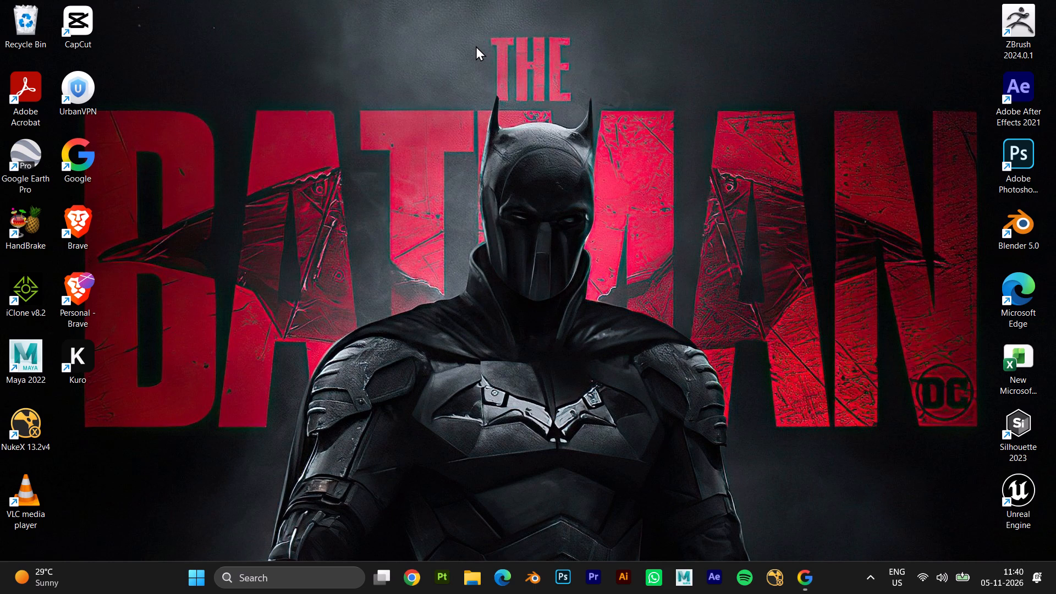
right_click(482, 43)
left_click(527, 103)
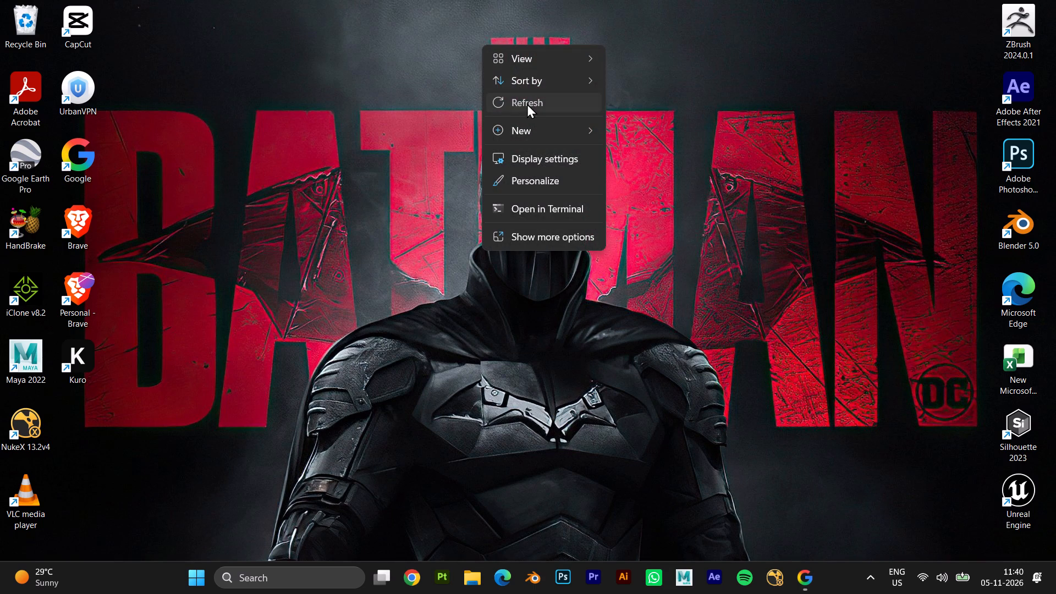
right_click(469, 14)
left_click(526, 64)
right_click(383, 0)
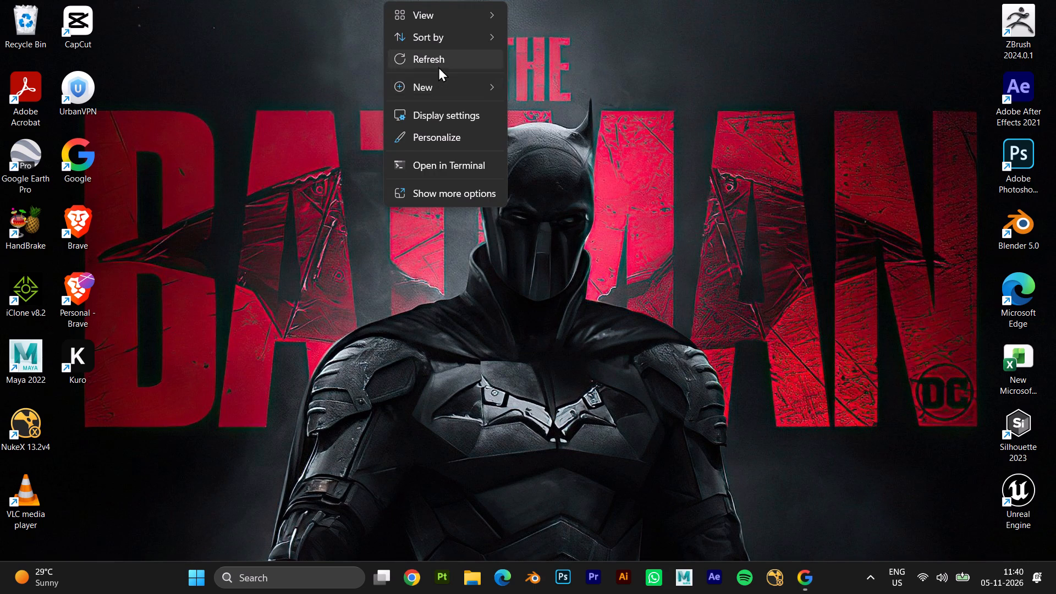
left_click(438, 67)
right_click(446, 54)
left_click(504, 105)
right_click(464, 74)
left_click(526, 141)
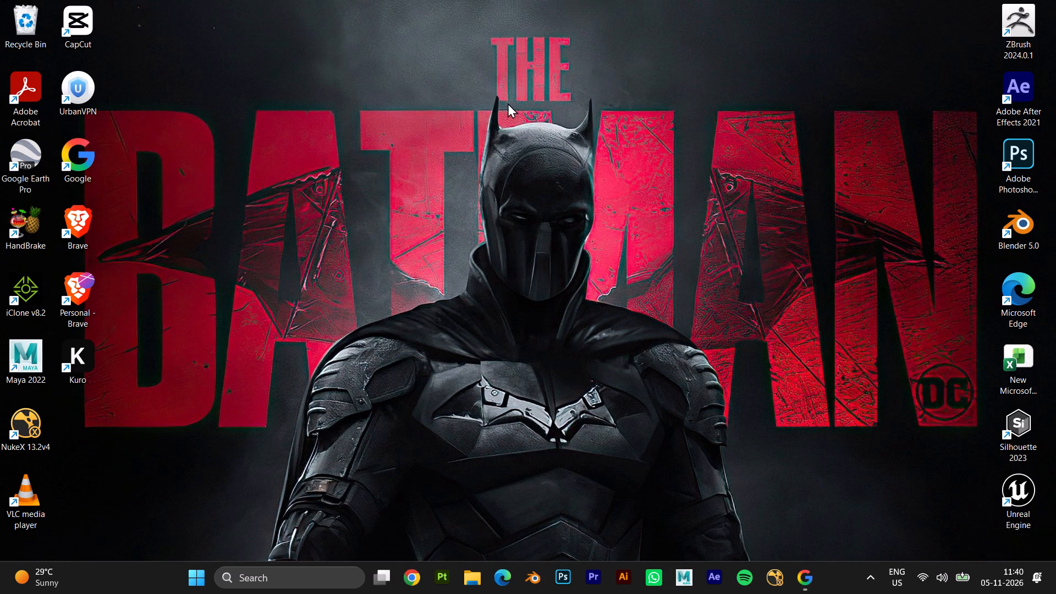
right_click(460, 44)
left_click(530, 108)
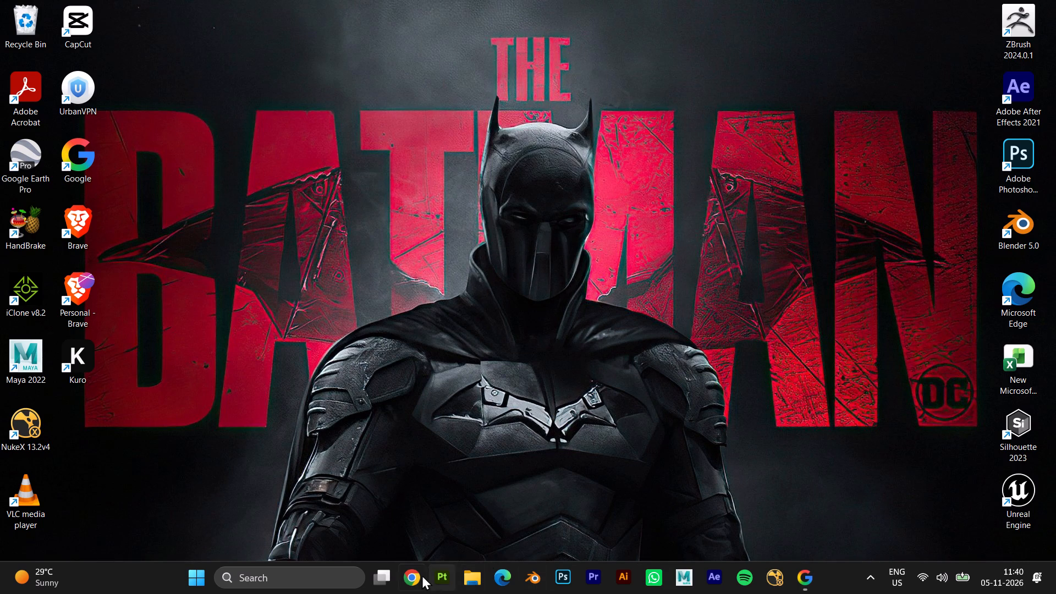
Switch to Chrome using the profile with the dark photo avatar and restore the previous session's pages.
left_click(413, 573)
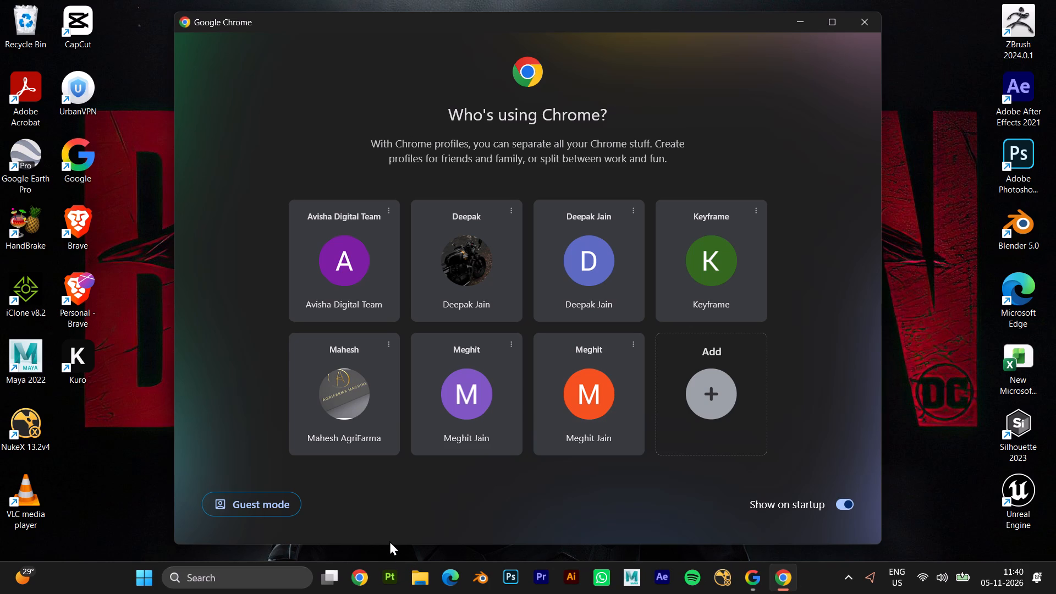
left_click(477, 298)
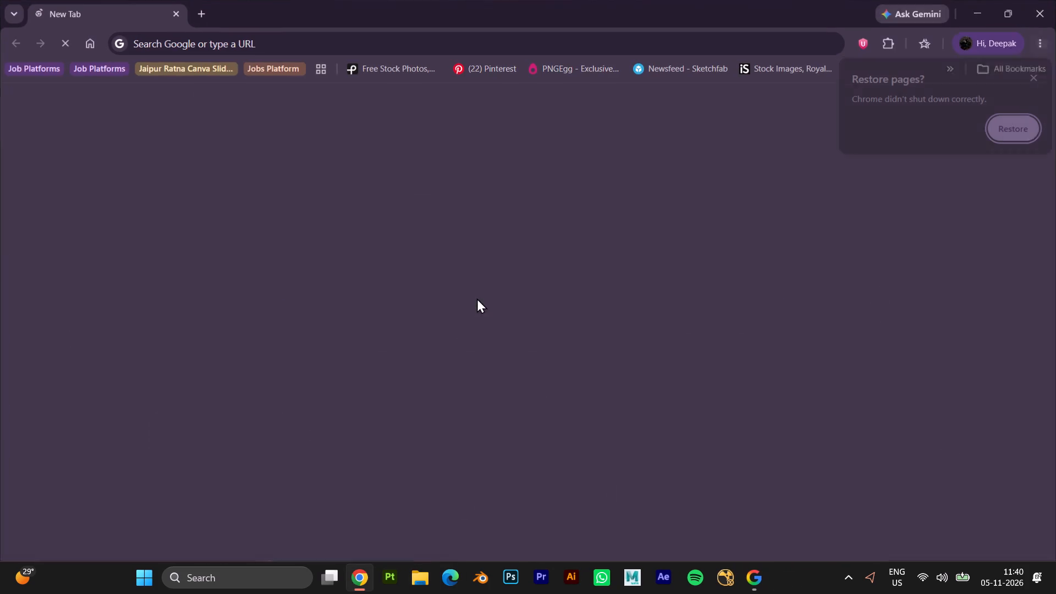
left_click(1009, 139)
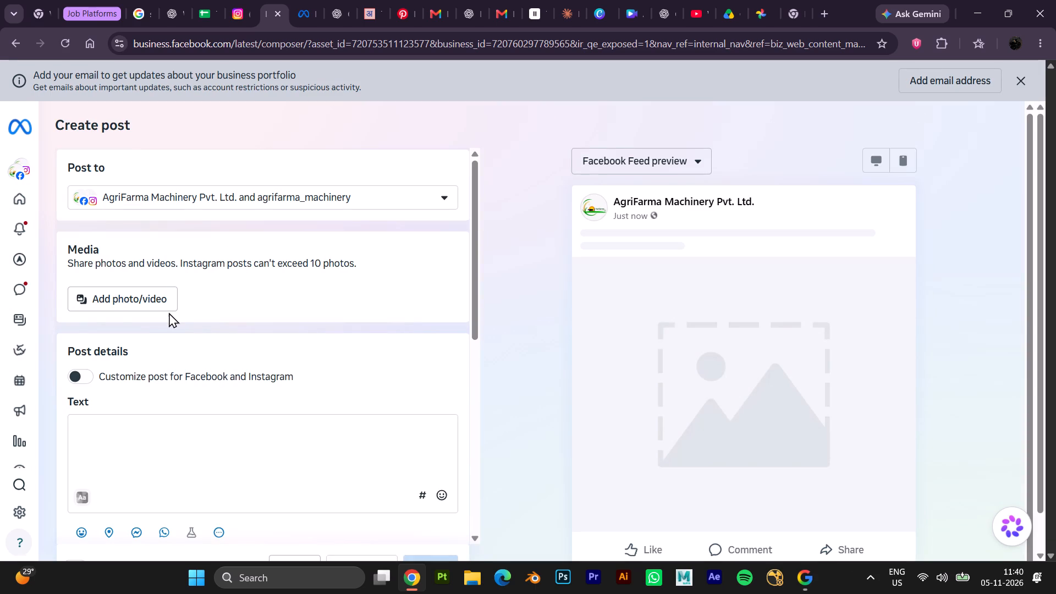
Examine the AgriFarma Create post form, including its media, text, schedule, collaborator, sharing and privacy settings.
scroll(289, 407, "down", 3)
scroll(285, 404, "up", 3)
scroll(280, 394, "down", 5)
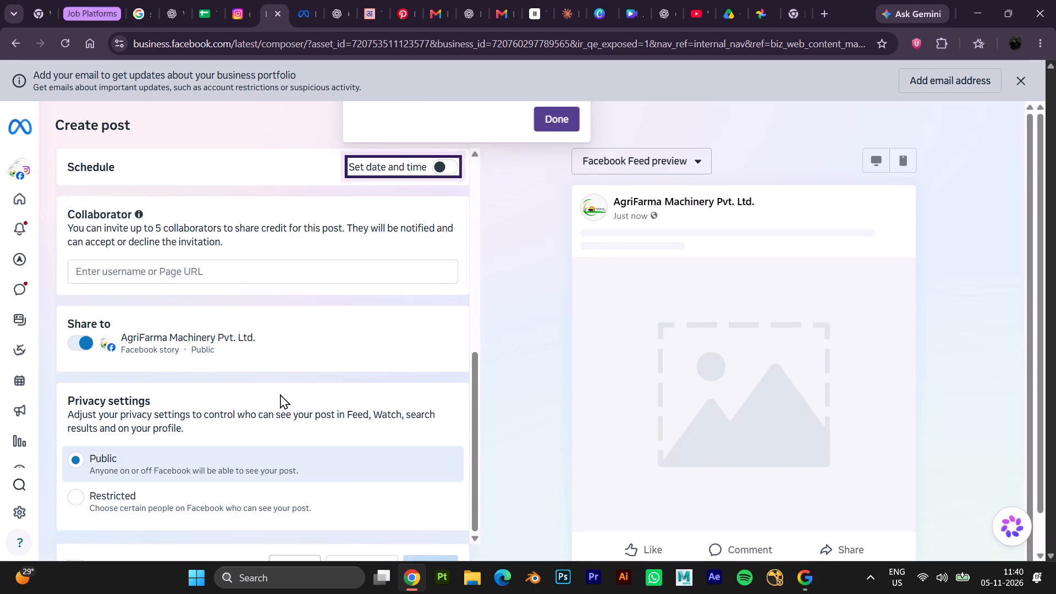
scroll(280, 394, "up", 2)
scroll(280, 394, "down", 1)
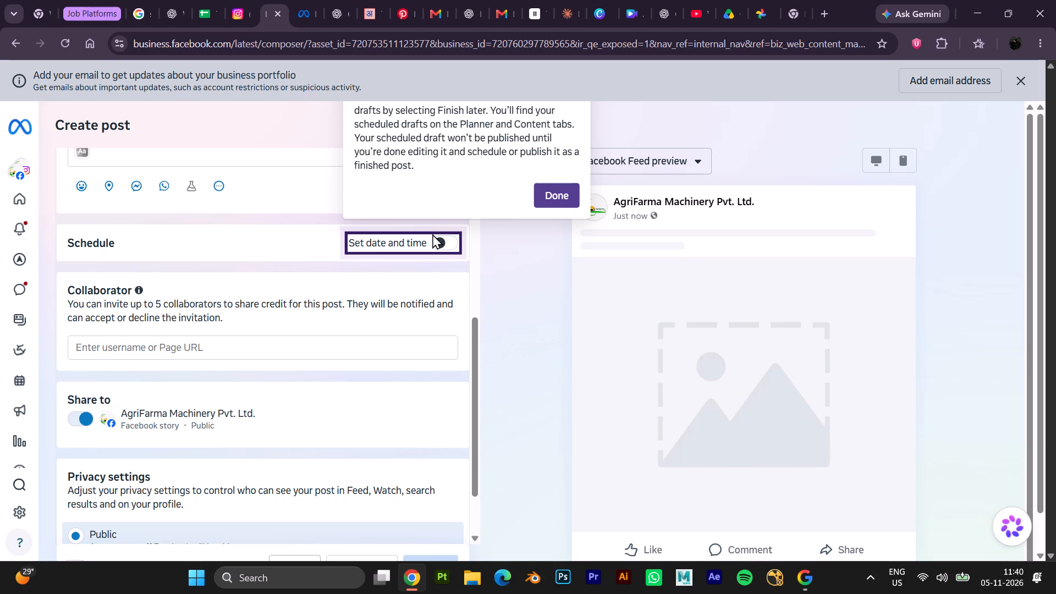
scroll(432, 234, "up", 4)
scroll(478, 152, "up", 2)
scroll(344, 195, "up", 3)
left_click(293, 10)
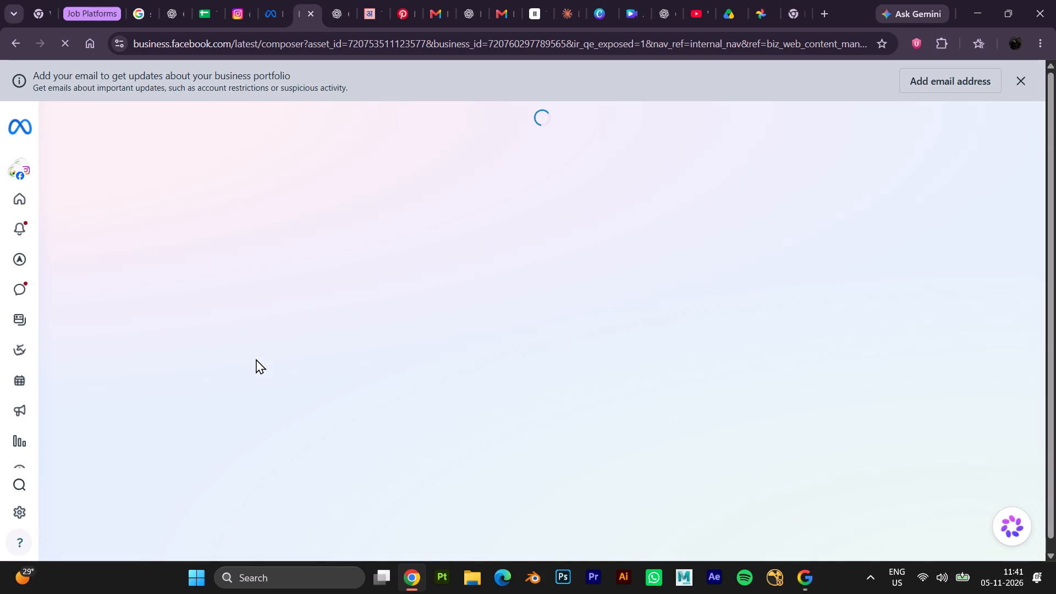
Dismiss the post-scheduling tip on the newly loaded Create post form and return to the top of the form.
scroll(251, 278, "down", 3)
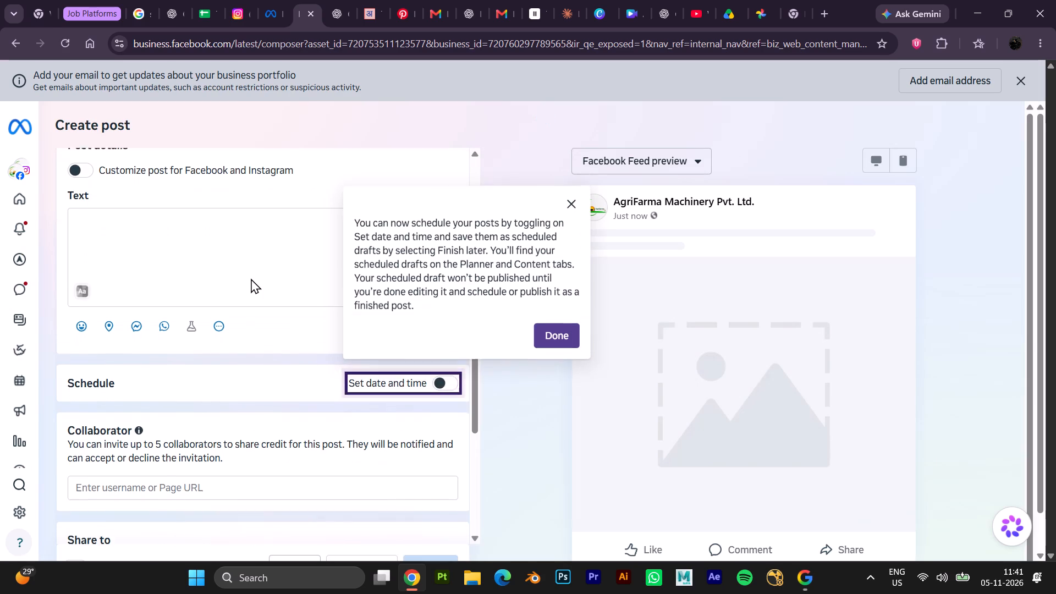
left_click(556, 333)
scroll(329, 198, "up", 3)
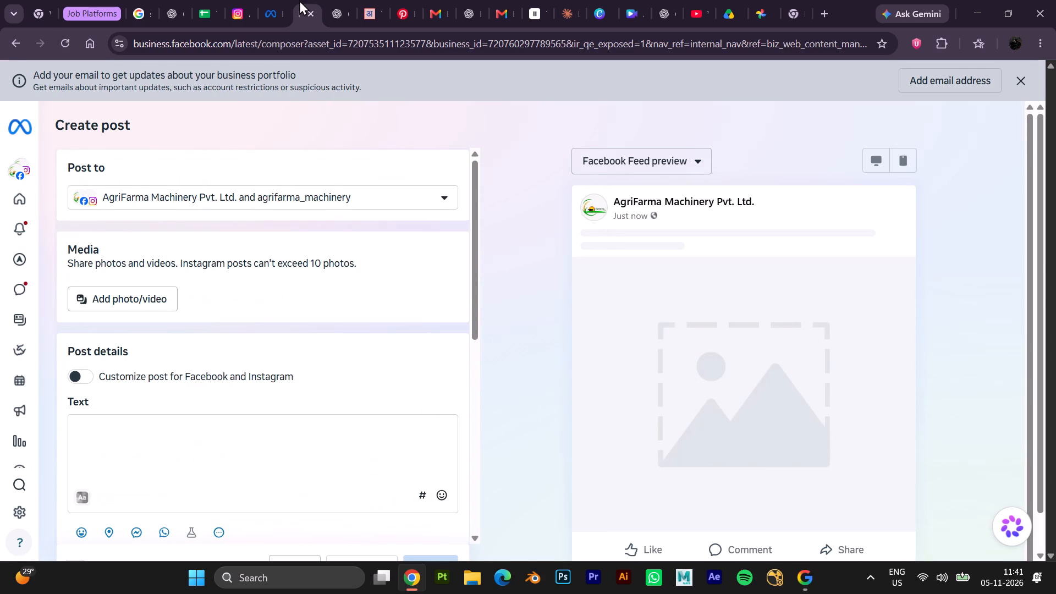
Switch to the other open AgriFarma Create post page and activate its empty post Text field for entry.
left_click(280, 0)
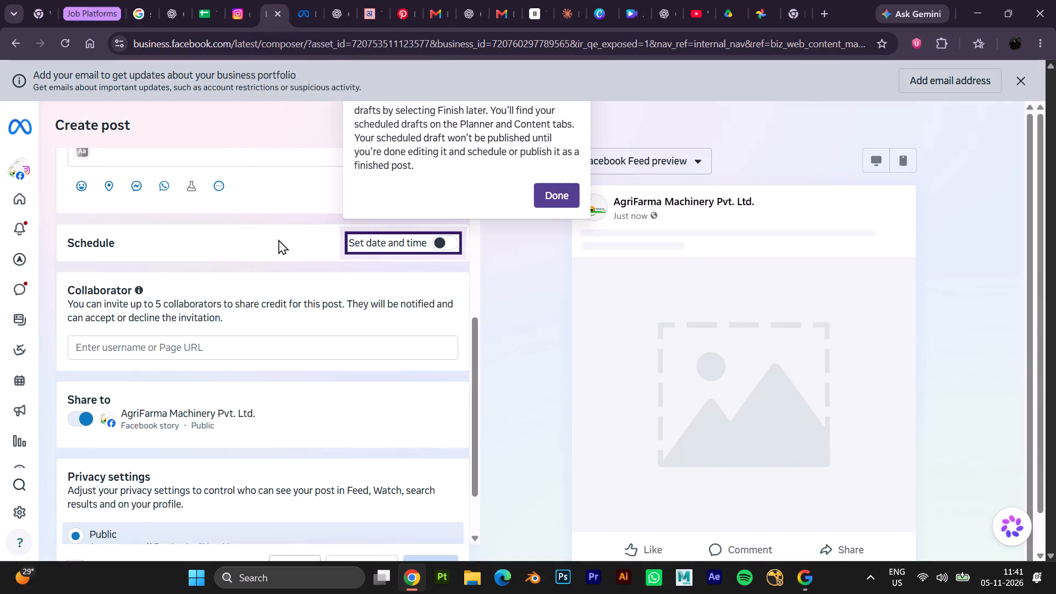
scroll(278, 239, "up", 5)
left_click(258, 472)
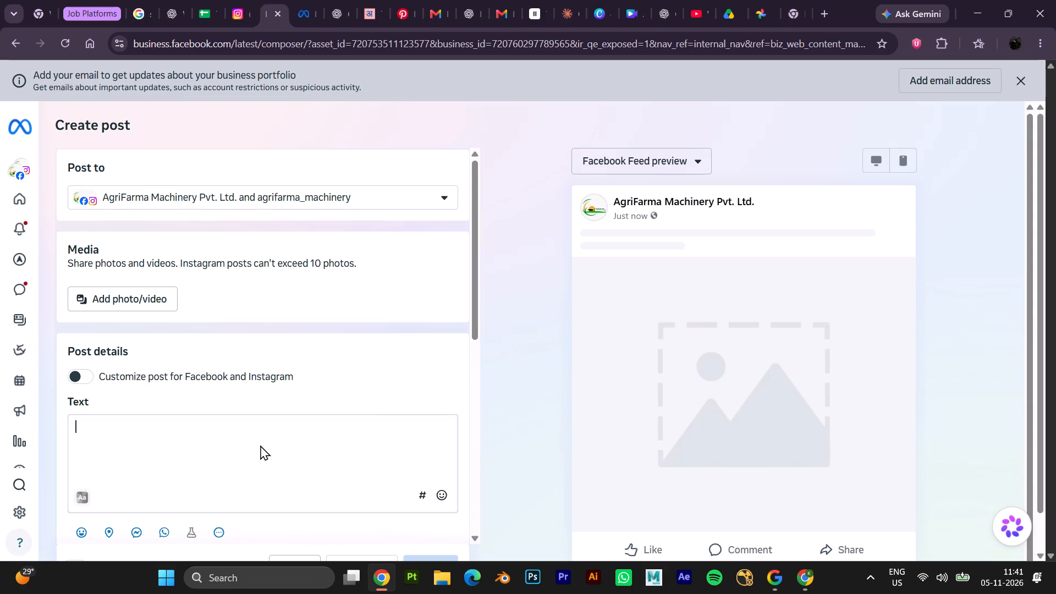
Paste the copied Hindi caption for the AGRIFARMA Back-Pack Brush Cutter into the post's text field.
key("ctrl+v")
Remove the double asterisks before and after the caption's opening headline, keeping its emojis.
scroll(217, 444, "up", 8)
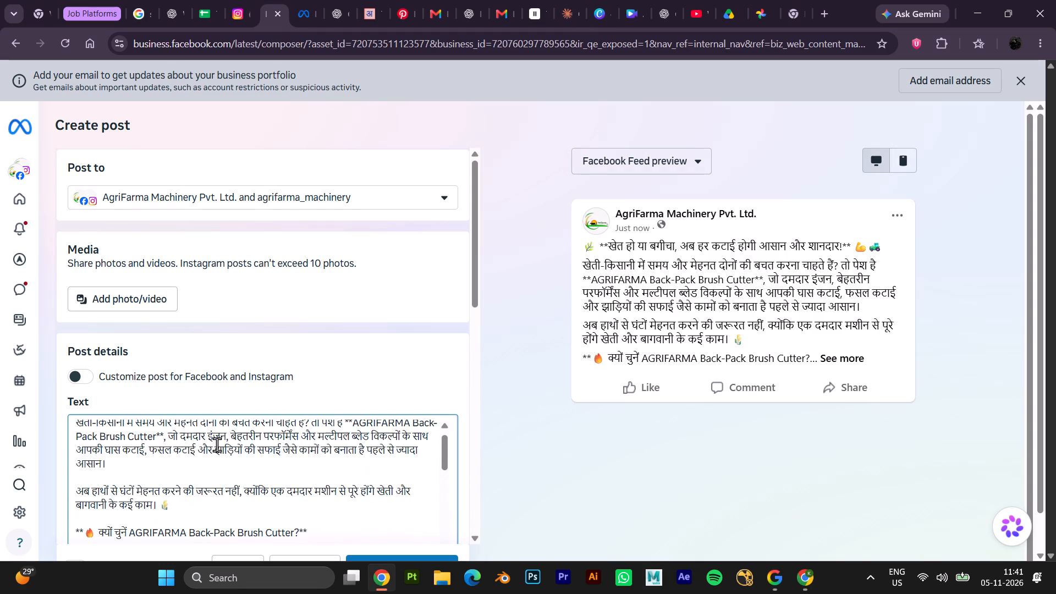
left_click(103, 425)
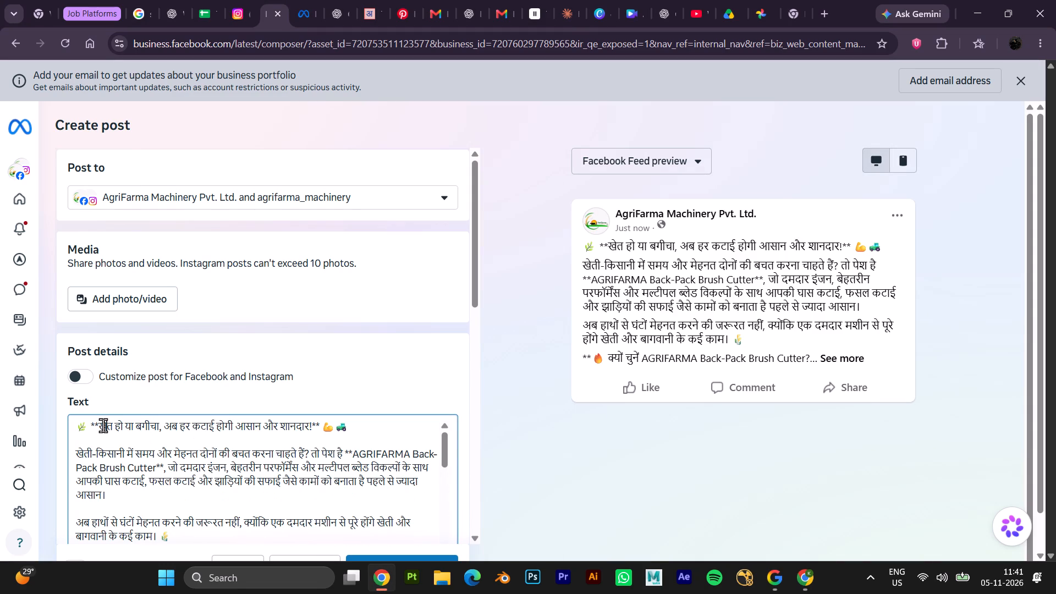
key("Left")
key("shift+Left")
key("shift+Left")
key("BackSpace")
key("BackSpace")
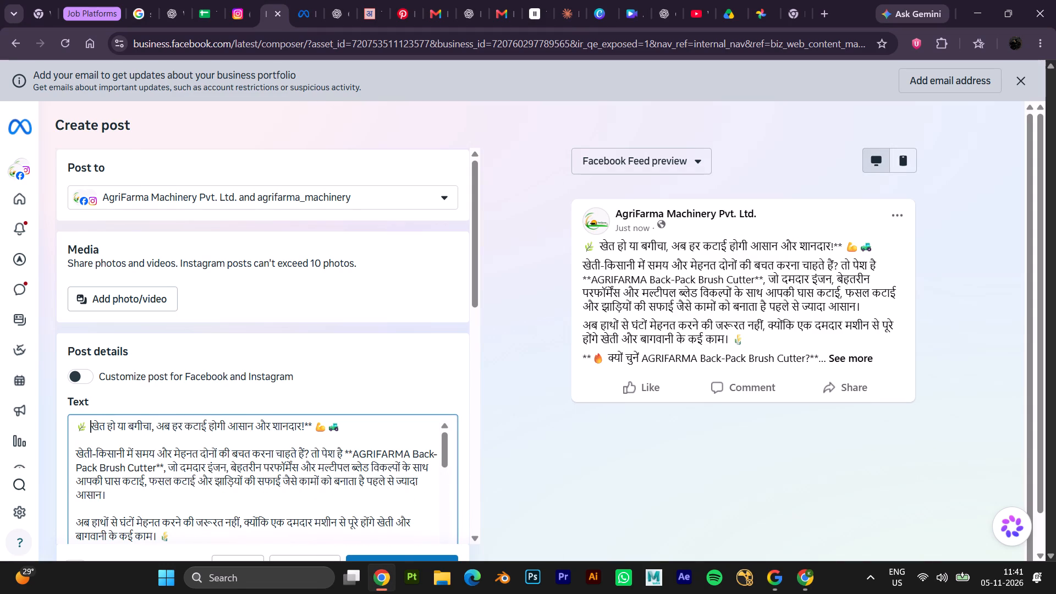
key("Right")
key("Right")
key("Right")
key("Right")
key("Right")
key("Right")
key("Right")
key("Right")
key("Right")
key("Right")
key("Right")
key("Right")
key("Right")
key("Right")
key("Right")
key("Right")
key("Right")
key("Right")
key("Right")
key("Right")
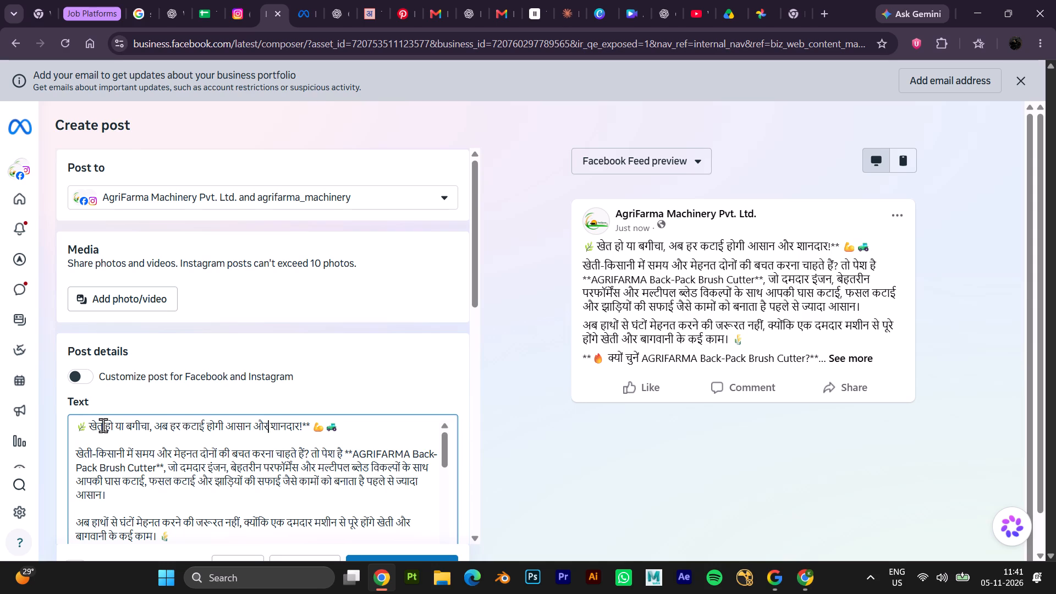
key("Right")
key("Right")
key("shift+Left")
key("Left")
key("shift+Left")
key("shift+Left")
key("shift+Left")
key("shift+Right")
key("BackSpace")
Remove the double asterisks around "AGRIFARMA Back-Pack Brush Cutter" in the caption's first paragraph.
key("Down")
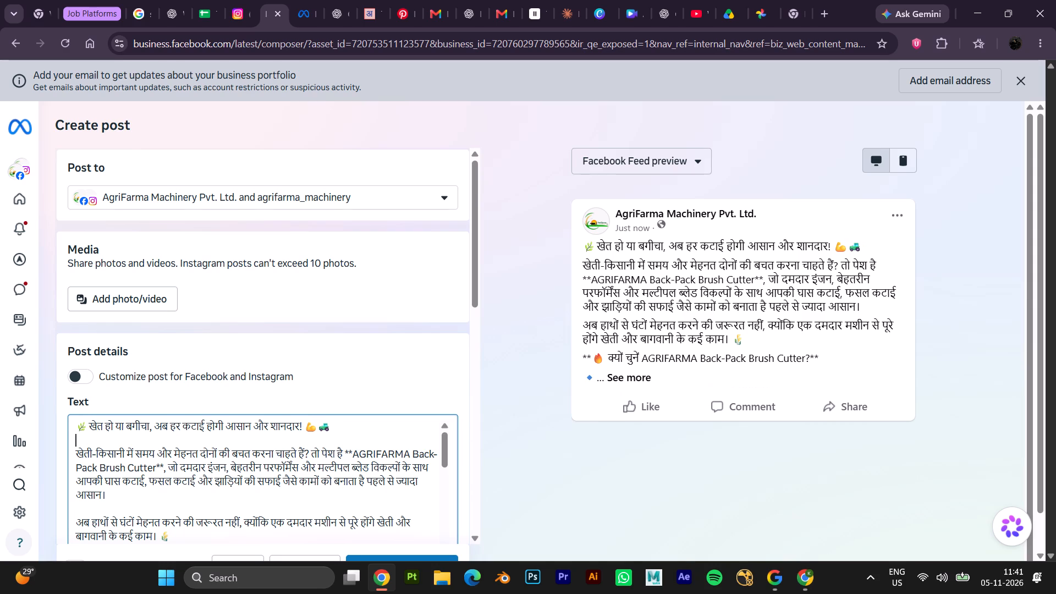
key("Down")
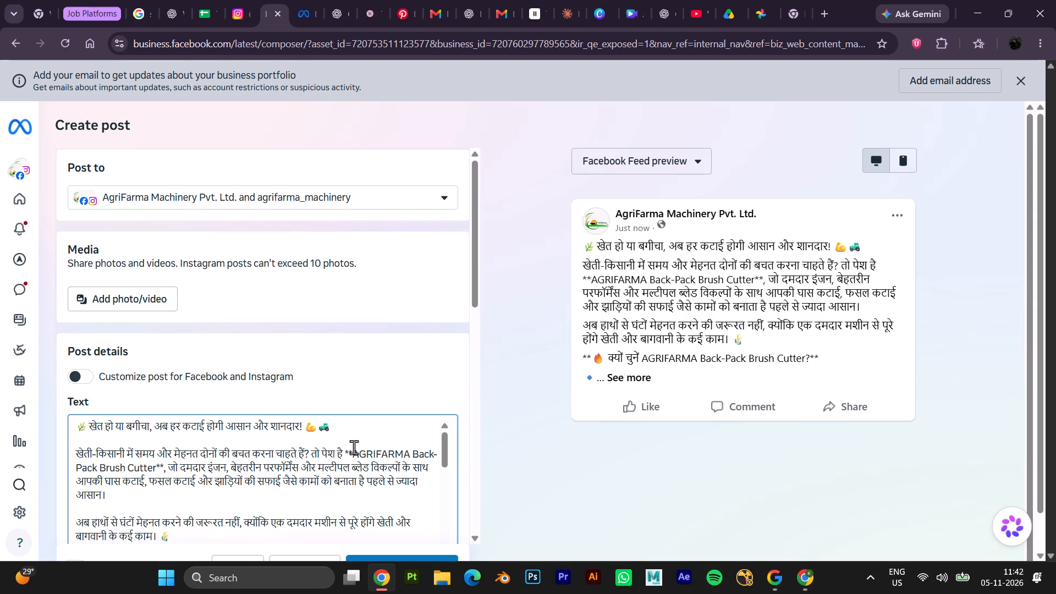
left_click(353, 447)
key("shift+Left")
key("shift+Left")
key("BackSpace")
key("Down")
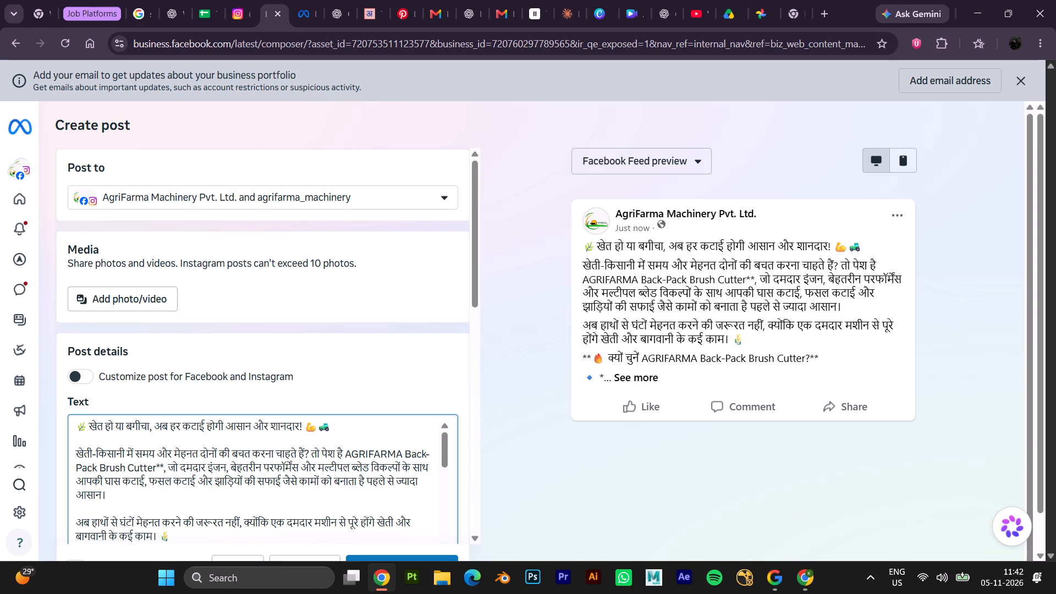
left_click(162, 468)
key("shift+Left")
key("shift+Left")
key("BackSpace")
Remove the double asterisks around the "क्यों चुनें AGRIFARMA Back-Pack Brush Cutter?" heading, keeping the fire emoji.
key("Down")
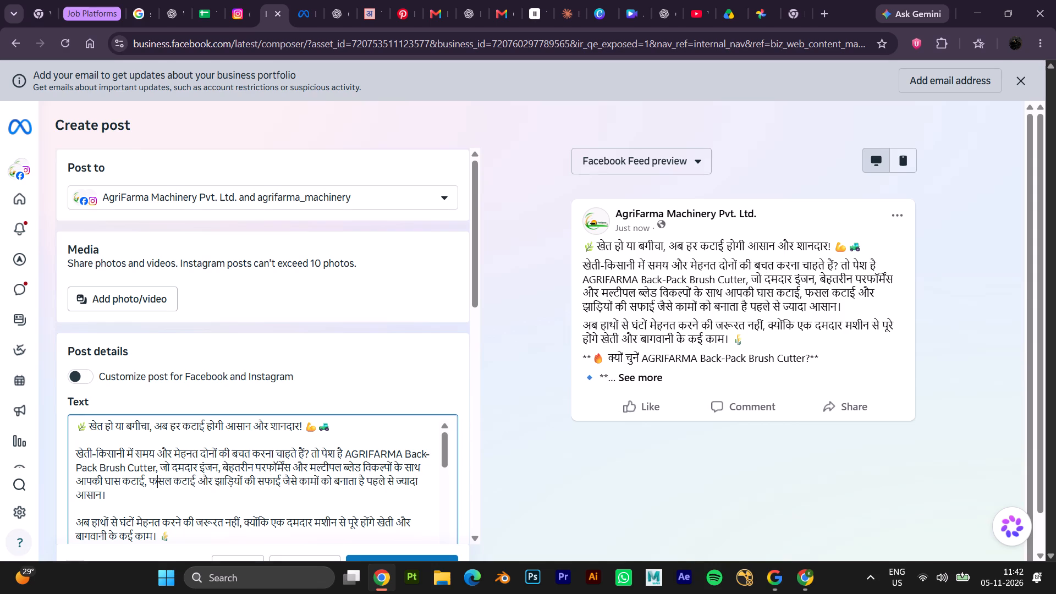
scroll(117, 523, "down", 1)
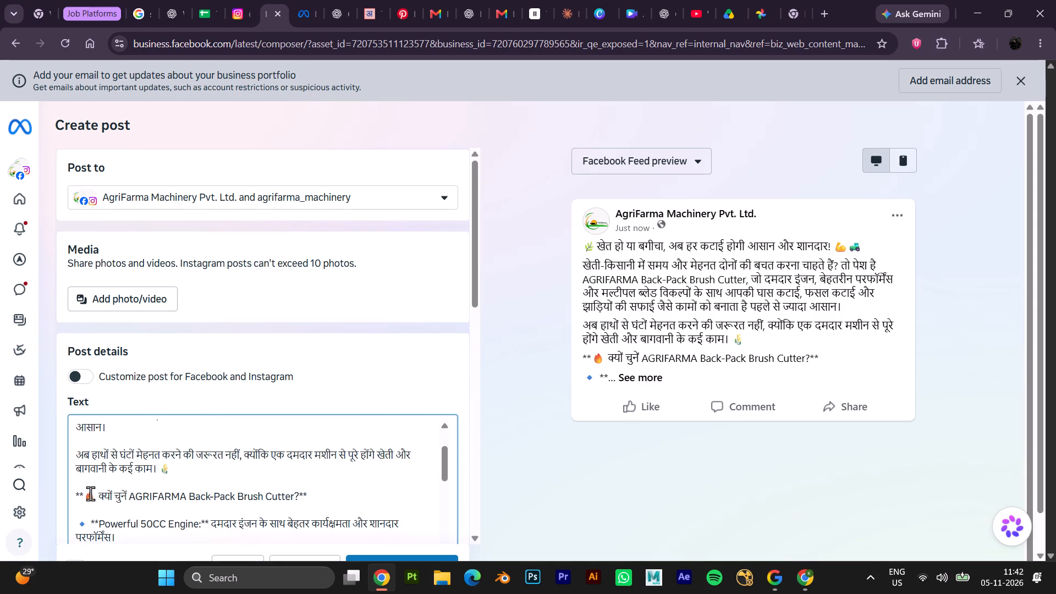
left_click(90, 493)
key("Left")
key("shift+Left")
key("shift+Left")
key("BackSpace")
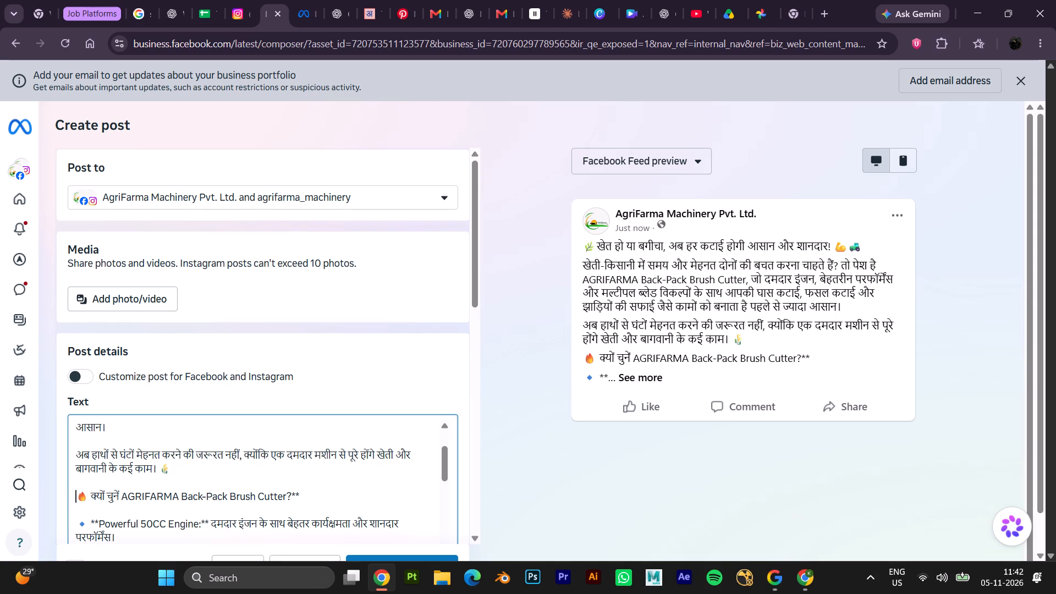
Delete the trailing ** from the caption heading "क्यों चुनें AGRIFARMA Back-Pack Brush Cutter?".
left_click(313, 497)
key("BackSpace")
key("BackSpace")
Remove the ** markers on both sides of "Powerful 50CC Engine:" in the post text.
left_click(212, 519)
key("Left")
key("BackSpace")
key("BackSpace")
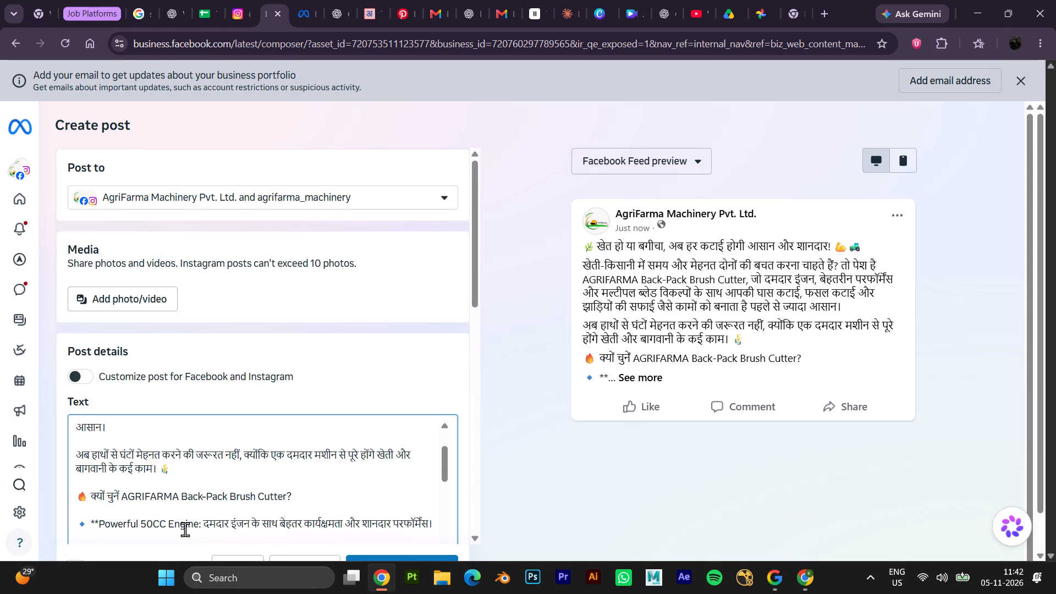
key("Left")
key("Left")
key("Left")
key("Left")
key("Left")
key("Left")
key("Left")
key("Left")
key("Left")
key("Left")
key("Left")
key("Left")
key("Left")
key("Left")
key("Left")
key("Left")
key("Left")
key("Left")
key("Left")
key("Left")
key("Left")
key("BackSpace")
key("BackSpace")
Delete the leading ** before "2.1 HP Power Output:" in the post text.
key("Down")
key("Down")
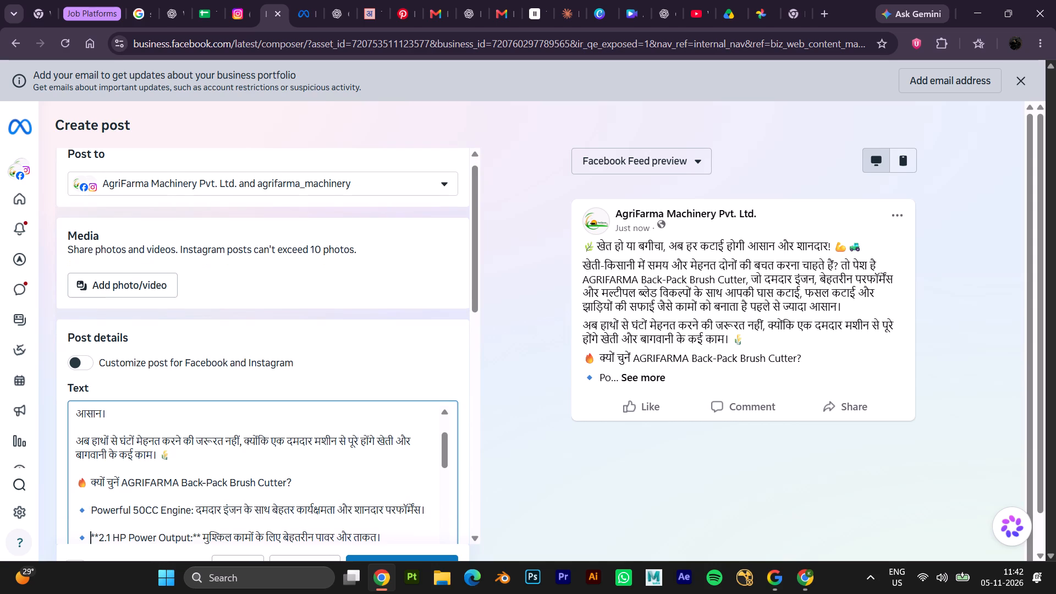
key("shift+Right")
key("shift+Right")
key("BackSpace")
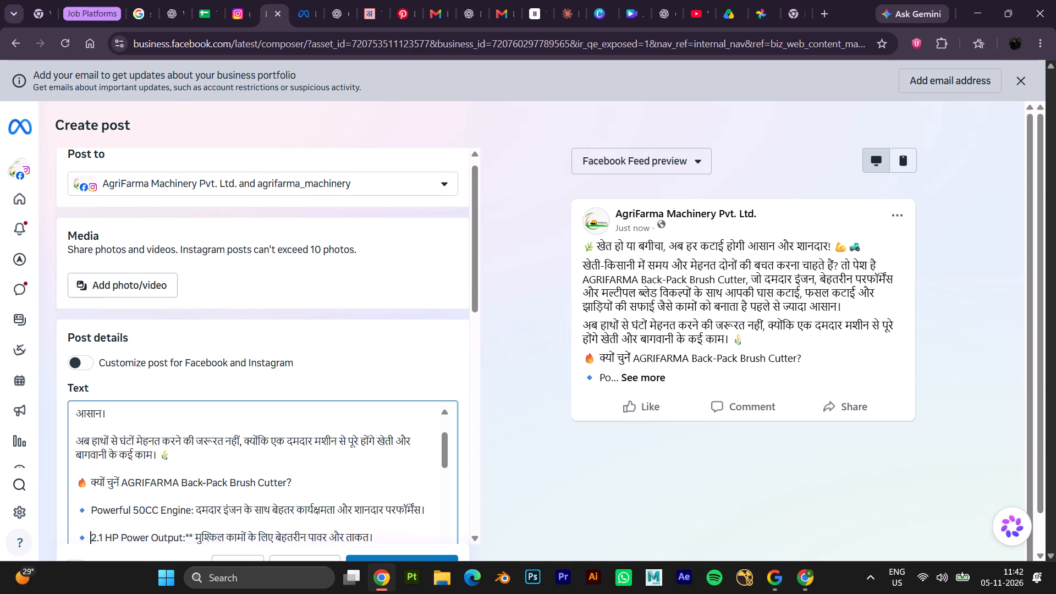
Delete the trailing ** after "2.1 HP Power Output:" in the post text.
key("Right")
key("Right")
key("Right")
key("Right")
key("Right")
key("Right")
key("Right")
key("Right")
key("Right")
key("Right")
key("Right")
key("Right")
key("Right")
key("Right")
key("Right")
key("Right")
key("Right")
key("Right")
key("Right")
key("Right")
key("Right")
key("shift+Left")
key("shift+Left")
key("BackSpace")
Remove the ** markers on both sides of "Petrol Engine:" in the post text.
key("Down")
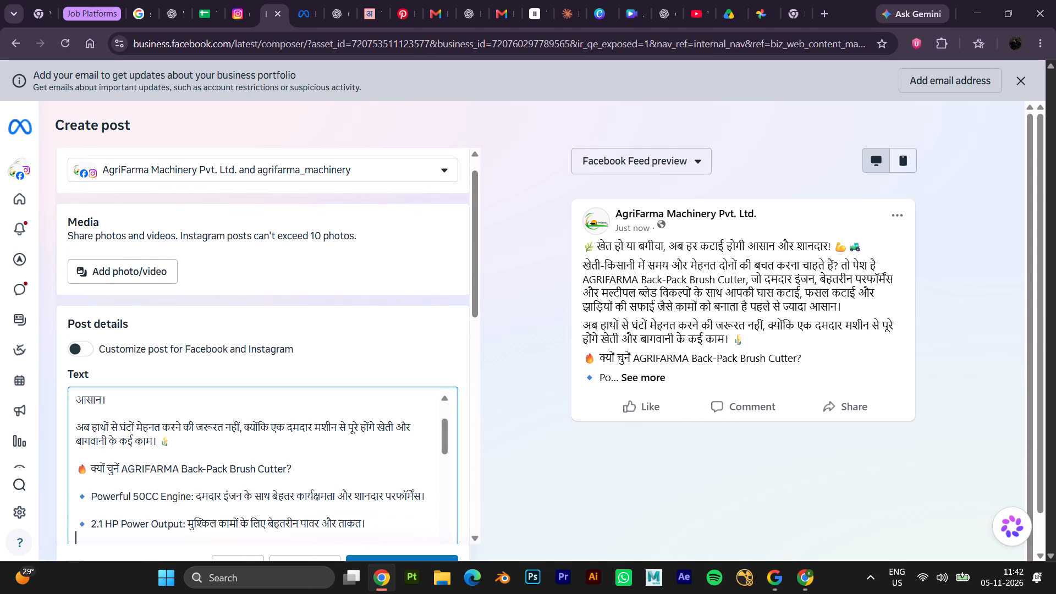
key("Down")
key("Left")
key("Left")
key("Left")
key("shift+Left")
key("shift+Left")
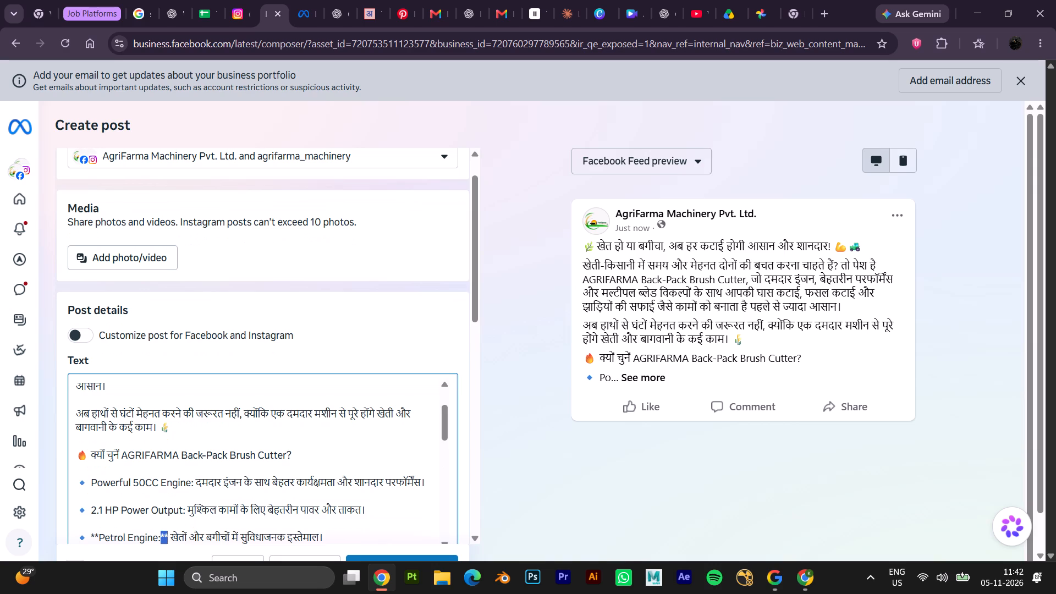
key("BackSpace")
key("Left")
key("Left")
key("Left")
key("Left")
key("Left")
key("Left")
key("Left")
key("Left")
key("Left")
key("Left")
key("Left")
key("Left")
key("Left")
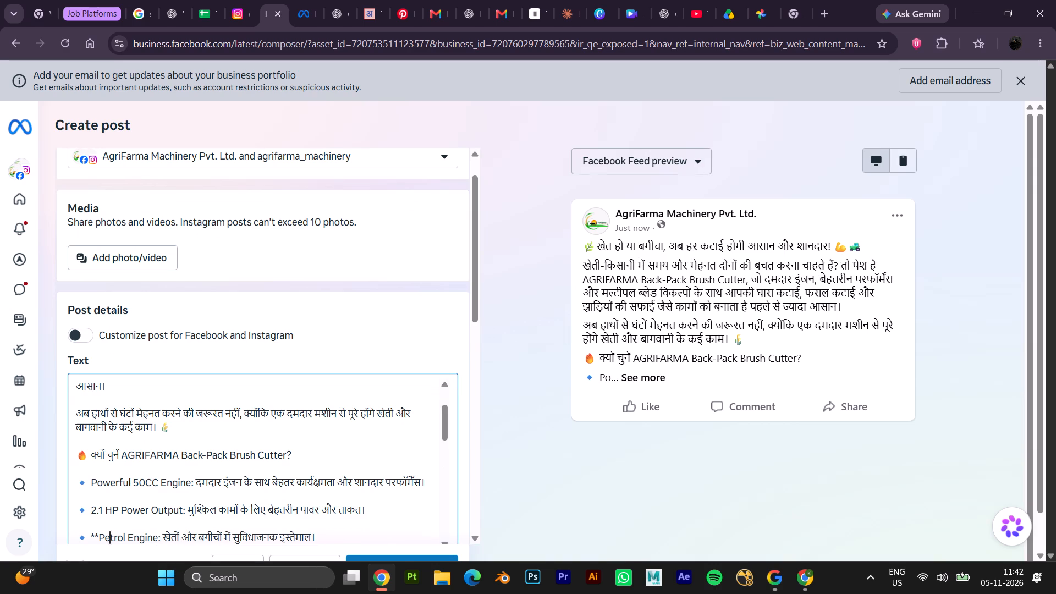
key("Left")
key("Left")
key("Right")
key("shift+Left")
key("shift+Left")
key("BackSpace")
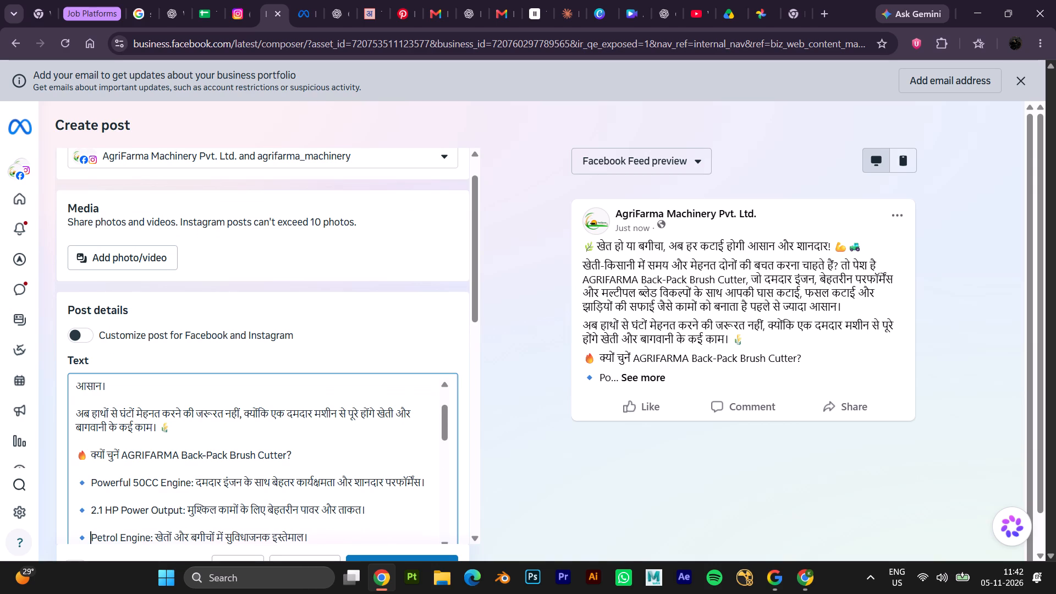
Remove the ** markers on both sides of "Comfortable Back-Pack Design:" in the post text.
key("Down")
key("Down")
key("shift+Right")
key("shift+Right")
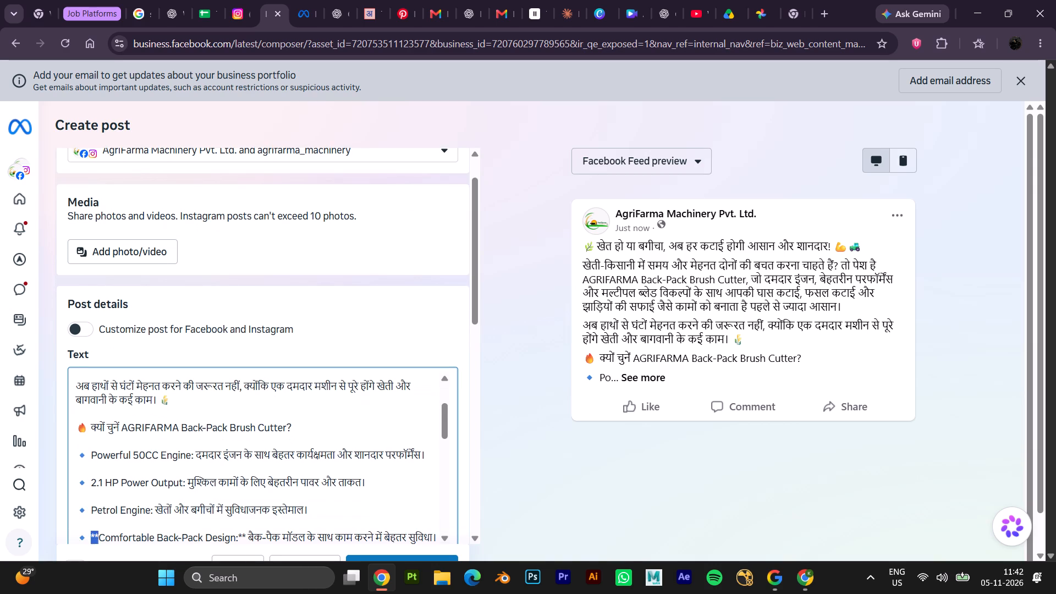
key("BackSpace")
key("Right")
key("Right")
key("Right")
key("Right")
key("Right")
key("Right")
key("Right")
key("Right")
key("Right")
key("Right")
key("Right")
key("Right")
key("Right")
key("Right")
key("Right")
key("Right")
key("Right")
key("Right")
key("Right")
key("Right")
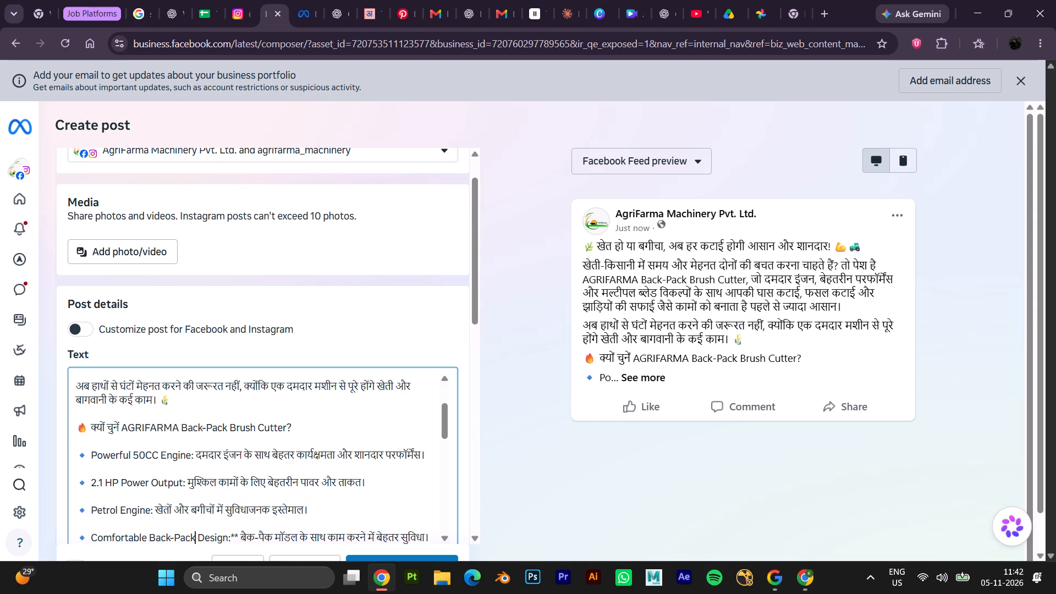
key("Right")
key("Right")
key("Right")
key("shift+Right")
key("shift+Right")
key("BackSpace")
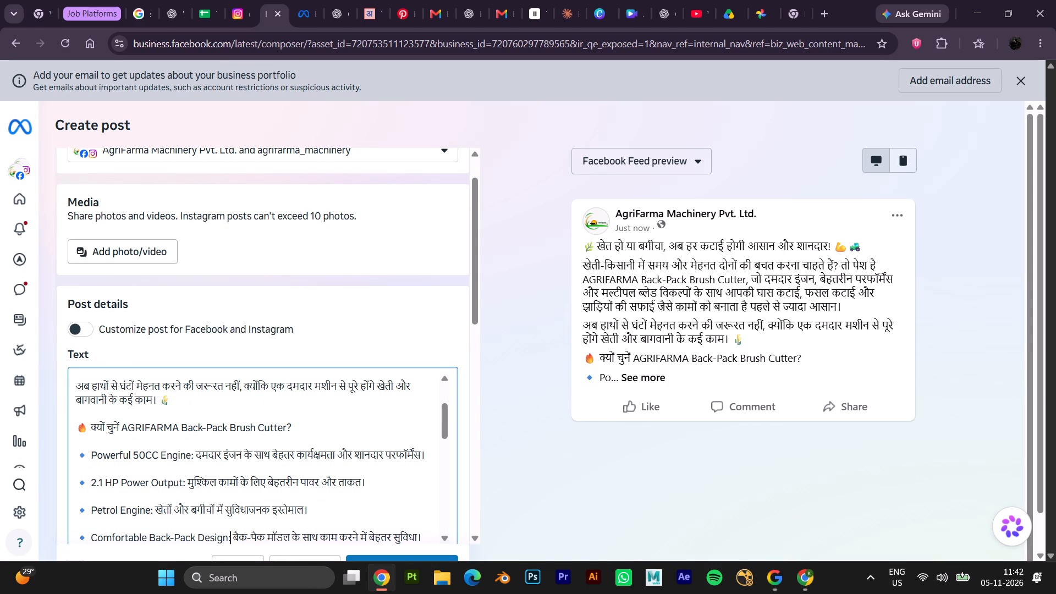
Remove the ** markers on both sides of "4-Stroke Technology:" in the post text.
key("Down")
key("Down")
key("Left")
key("Left")
key("Left")
key("Left")
key("Left")
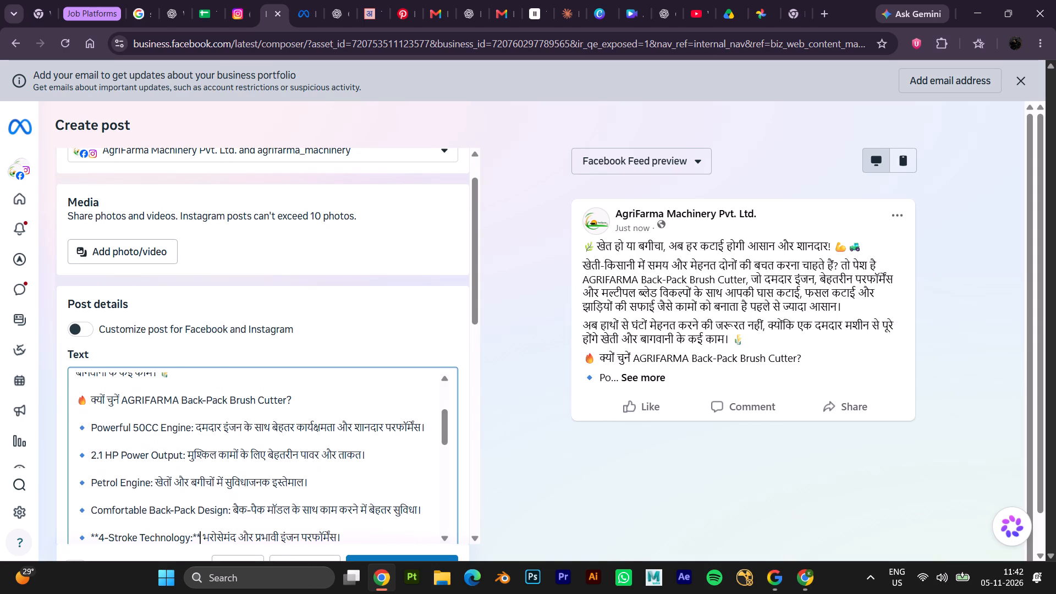
key("shift+Left")
key("shift+Left")
key("BackSpace")
key("Left")
key("Left")
key("Left")
key("Left")
key("Left")
key("Left")
key("Left")
key("Left")
key("Left")
key("Left")
key("Left")
key("Left")
key("Left")
key("Left")
key("Left")
key("Left")
key("Left")
key("Left")
key("Left")
key("Left")
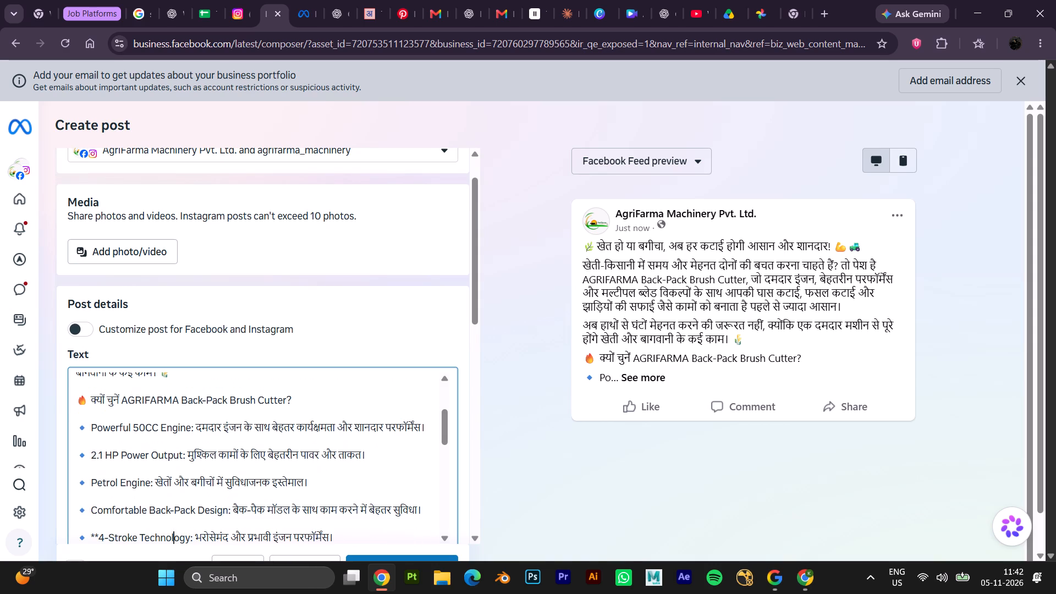
key("Right")
key("shift+Right")
key("shift+Right")
key("shift+Right")
key("shift+Left")
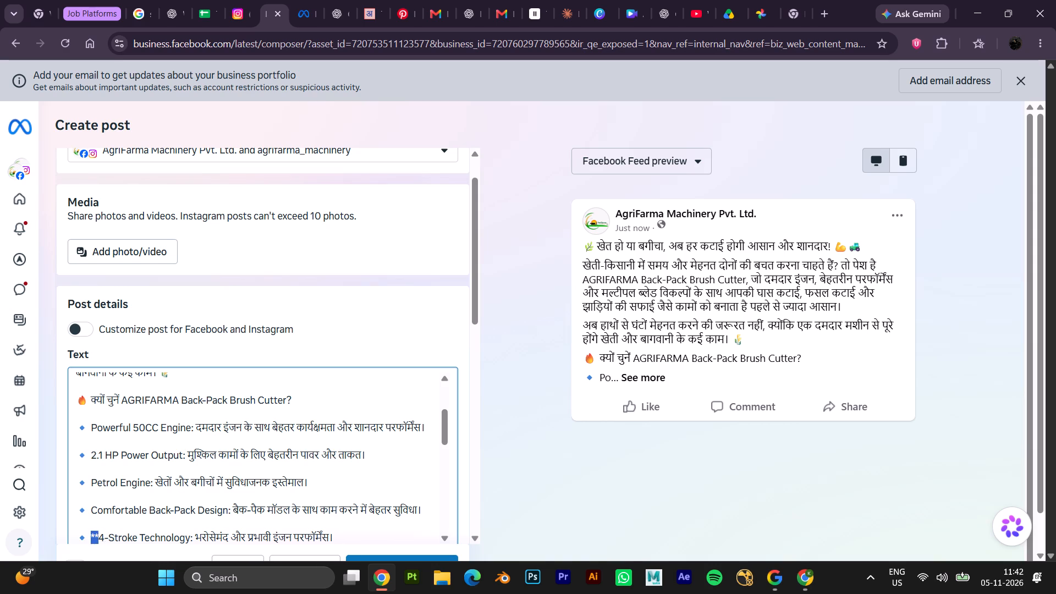
key("BackSpace")
Remove the ** markers on both sides of "Multiple Blade Options:" in the post text.
key("Down")
key("Down")
key("shift+Right")
key("shift+Right")
key("BackSpace")
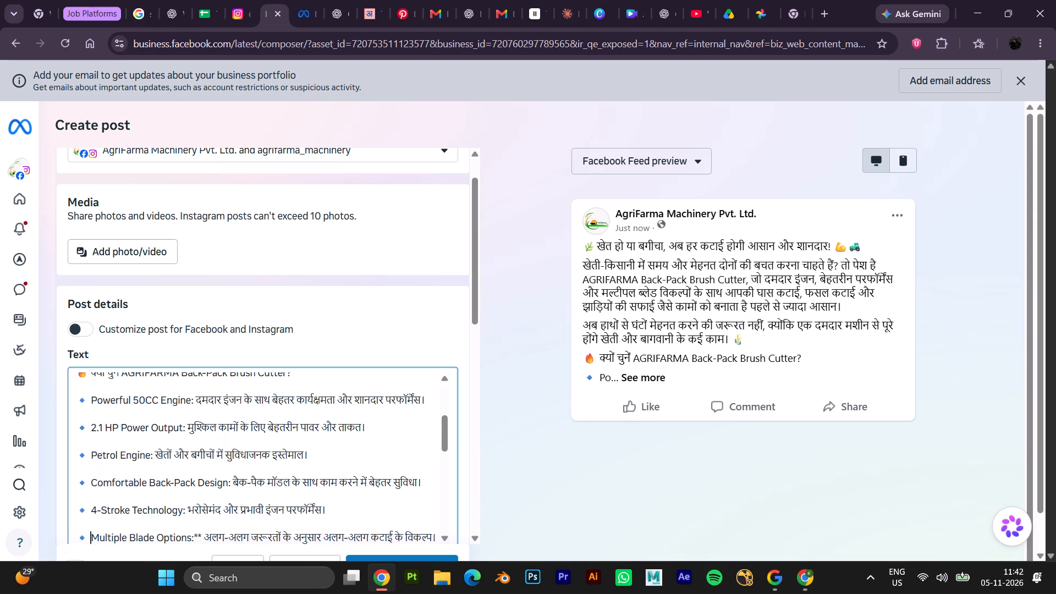
key("Right")
key("Right")
key("Right")
key("Right")
key("Right")
key("Right")
key("Right")
key("Right")
key("Right")
key("Right")
key("Right")
key("Right")
key("Right")
key("Right")
key("Right")
key("Right")
key("Right")
key("Right")
key("Right")
key("Right")
key("Right")
key("shift+Left")
key("shift+Left")
key("BackSpace")
Remove the ** markers on both sides of the line "एक मशीन, अनेक काम!" in the post text.
key("Down")
key("Down")
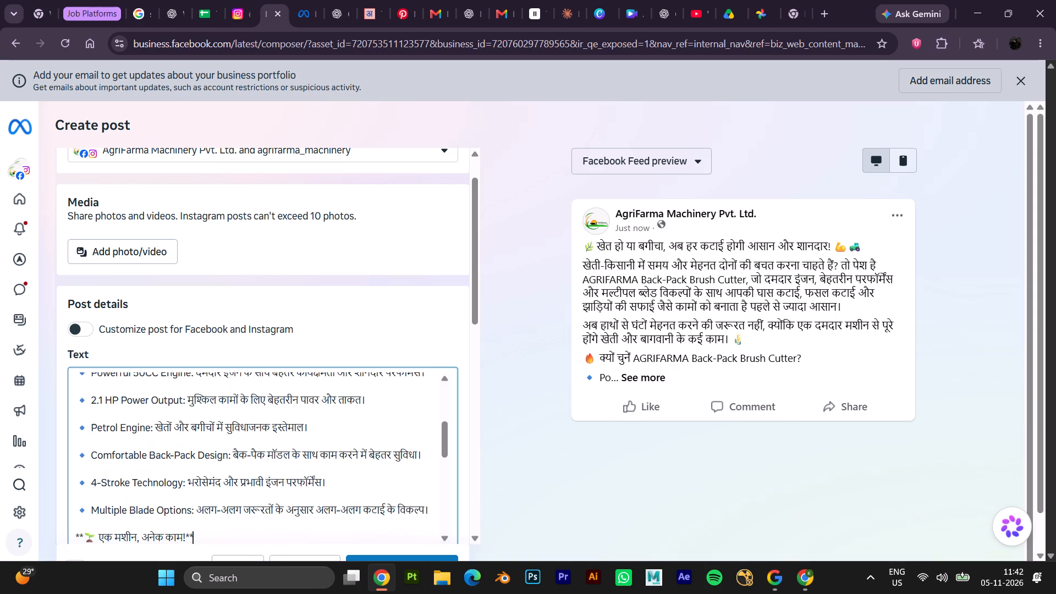
key("Left")
key("Right")
key("shift+Left")
key("shift+Left")
key("BackSpace")
key("Left")
key("Left")
key("Left")
key("Left")
key("Left")
key("Left")
key("Left")
key("Left")
key("Left")
key("Left")
key("Left")
key("Left")
key("Left")
key("Left")
key("Left")
key("Left")
key("Left")
key("Left")
key("Left")
key("Left")
key("Right")
key("Down")
key("Right")
key("shift+Right")
key("shift+Right")
key("BackSpace")
Remove the ** markers on both sides of the line "अब खेती में लगाएं स्मार्ट तकनीक, बचाएं अपना कीमती समय और मेहनत!" in the post text.
key("Down")
key("Down")
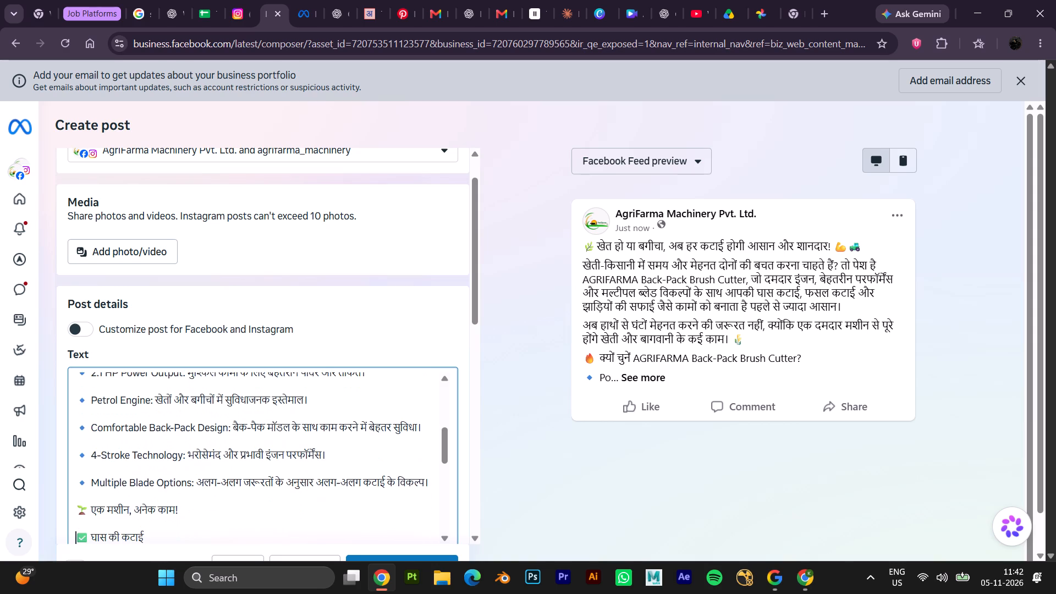
key("Down")
key("Down")
key("Down")
key("Down")
key("Down")
key("Down")
key("Down")
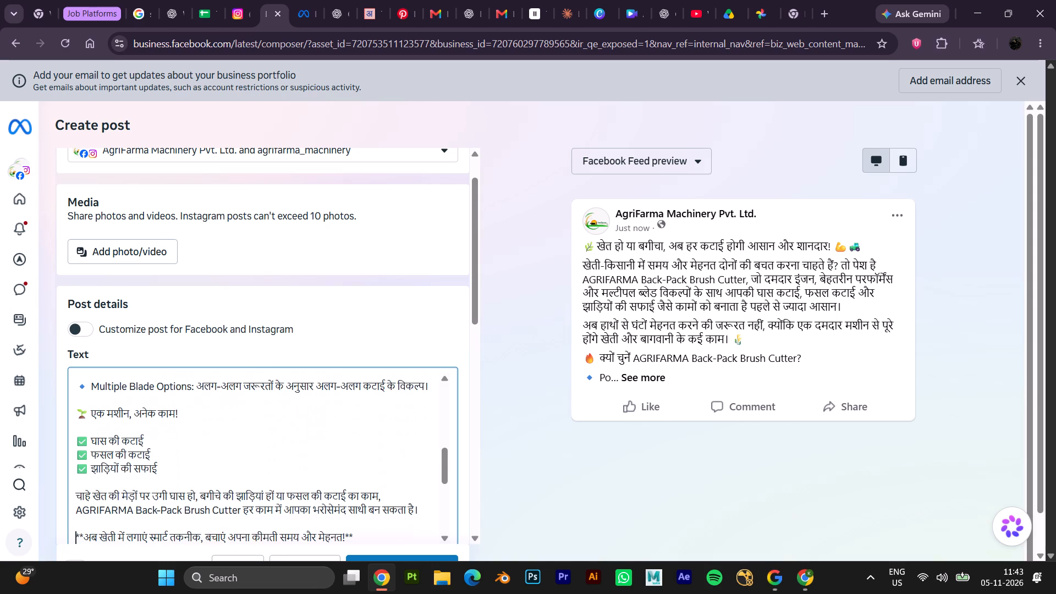
key("Down")
key("Up")
key("shift+Right")
key("shift+Right")
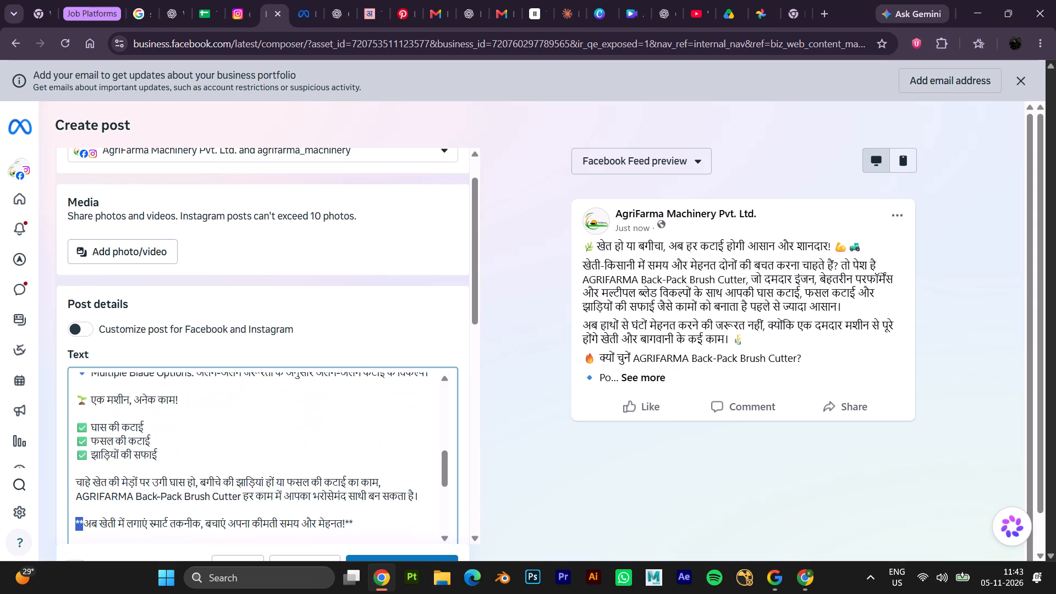
key("BackSpace")
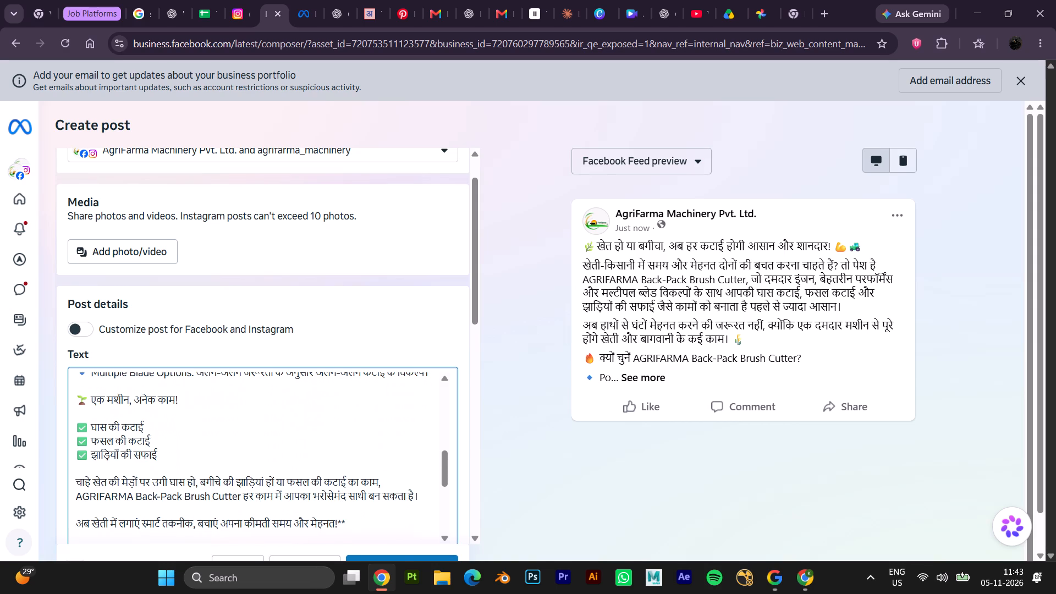
Delete the trailing ** from the line "अब खेती में लगाएं स्मार्ट तकनीक, बचाएं अपना कीमती समय और मेहनत!".
key("Right")
key("Right")
key("Right")
key("Right")
key("Right")
key("Right")
key("Right")
key("Right")
key("Right")
key("Right")
key("Right")
key("Right")
key("Right")
key("Right")
key("Right")
key("Right")
key("Right")
key("Right")
key("Right")
key("Right")
key("Right")
key("Right")
key("Right")
key("Right")
key("Right")
key("Right")
key("Right")
key("Right")
key("shift+Left")
key("shift+Left")
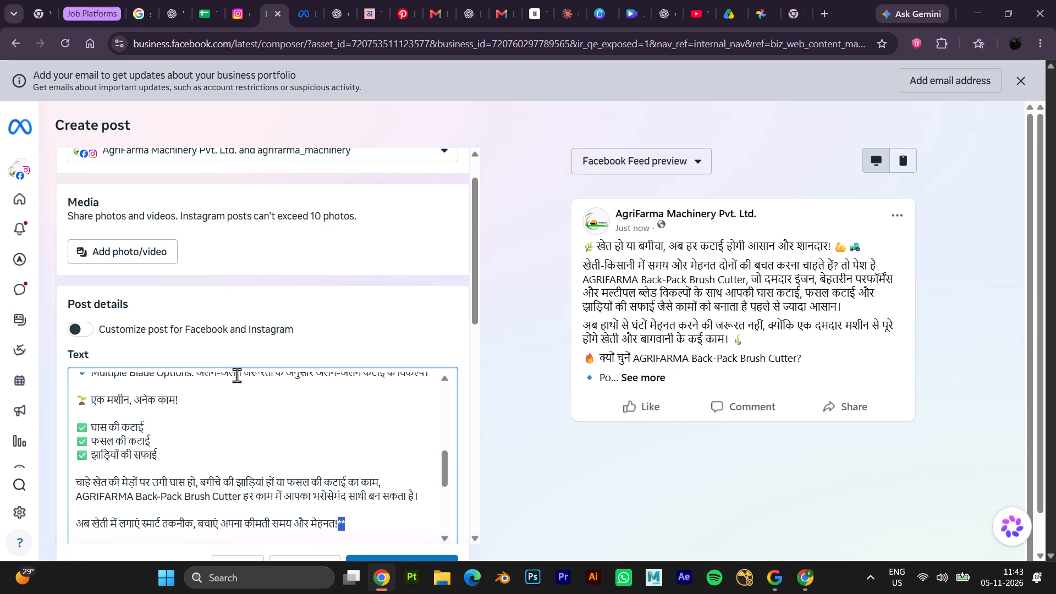
key("BackSpace")
Delete the trailing ** from the contact line "आज ही संपर्क करें और अधिक जानकारी प्राप्त करें:".
left_click(237, 375)
key("Down")
key("Down")
key("Down")
key("Down")
key("Down")
key("Down")
key("Down")
key("Down")
key("Down")
key("Down")
key("Down")
key("Down")
key("Down")
key("Down")
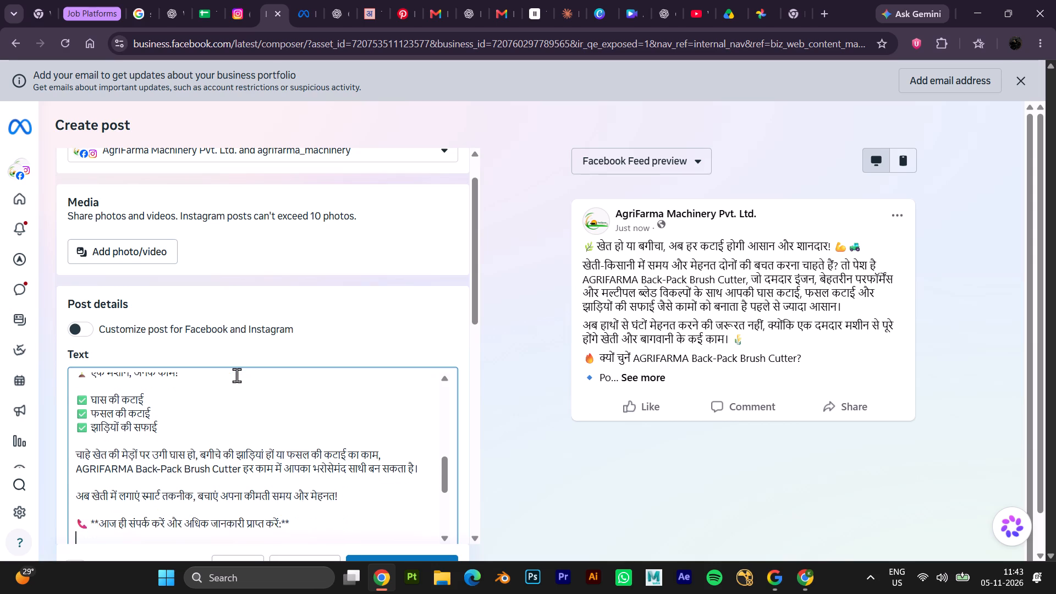
key("Down")
key("Up")
key("Up")
key("Right")
key("Right")
key("Right")
key("Right")
key("Right")
key("Right")
key("Right")
key("Right")
key("Right")
key("Right")
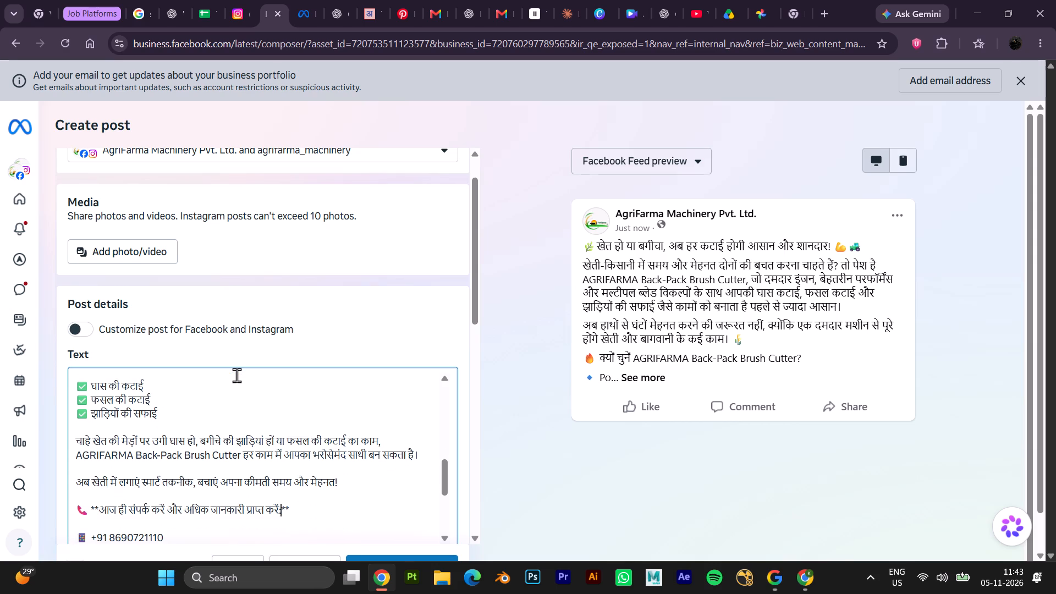
key("shift+Left")
key("shift+Left")
key("BackSpace")
Delete the leading ** from the contact line "आज ही संपर्क करें और अधिक जानकारी प्राप्त करें:".
key("Left")
key("Left")
key("Left")
key("Left")
key("Left")
key("Left")
key("Left")
key("Left")
key("Left")
key("Left")
key("Left")
key("Left")
key("Left")
key("Left")
key("Left")
key("Left")
key("Left")
key("Left")
key("Left")
key("Left")
key("Right")
key("Right")
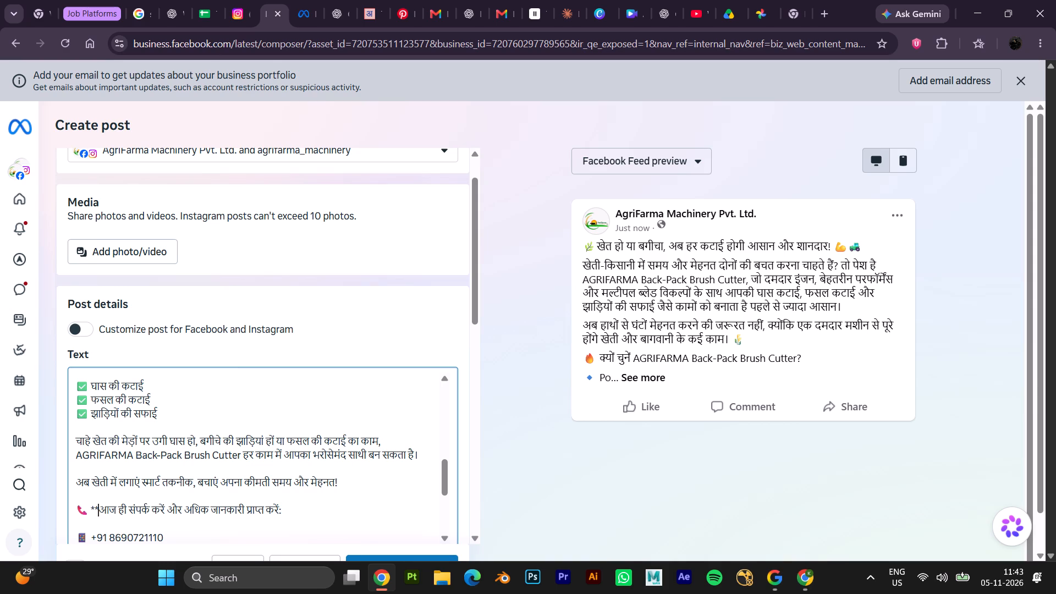
key("shift+Left")
key("shift+Left")
key("BackSpace")
Delete the leading ** before "AGRIFARMA – खेती के हर काम में आपका भरोसेमंद साथी!" in the post text.
key("Down")
key("Down")
key("Down")
key("Down")
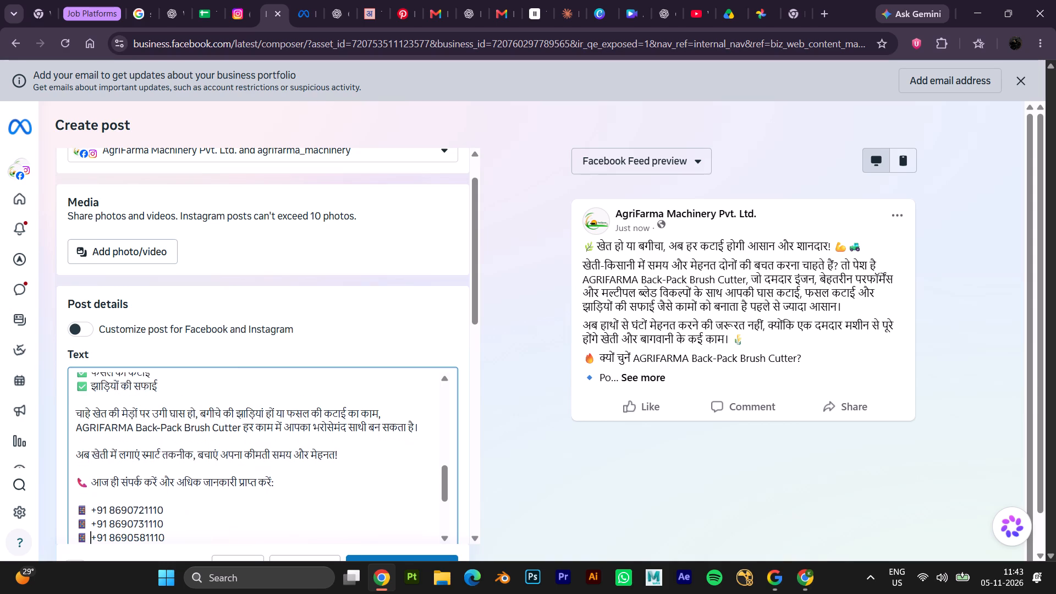
key("Down")
key("Down")
key("Down")
key("Down")
key("Down")
key("Down")
key("Up")
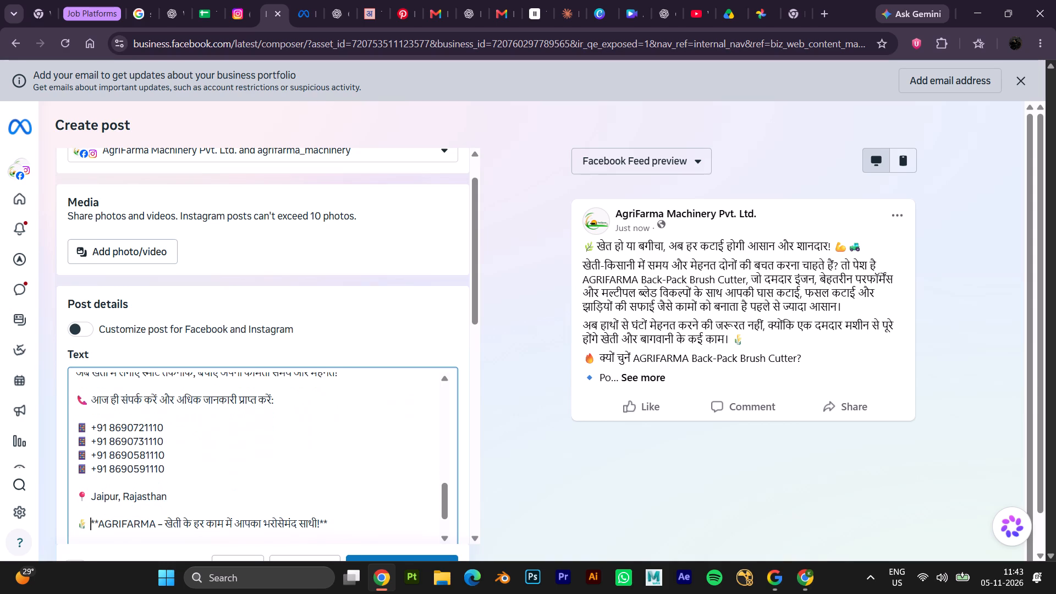
key("Up")
key("Down")
key("shift+Right")
key("shift+Right")
key("shift+Right")
key("shift+Left")
key("BackSpace")
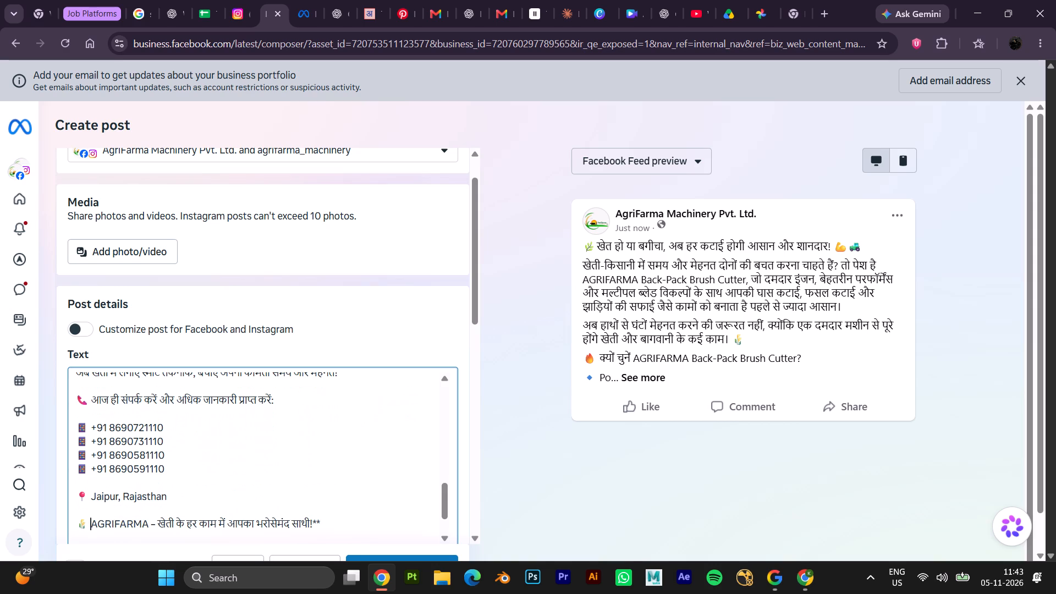
Delete the "Jaipur, Rajasthan" location line with its pin emoji from the post text.
key("Up")
key("Up")
key("Left")
key("Left")
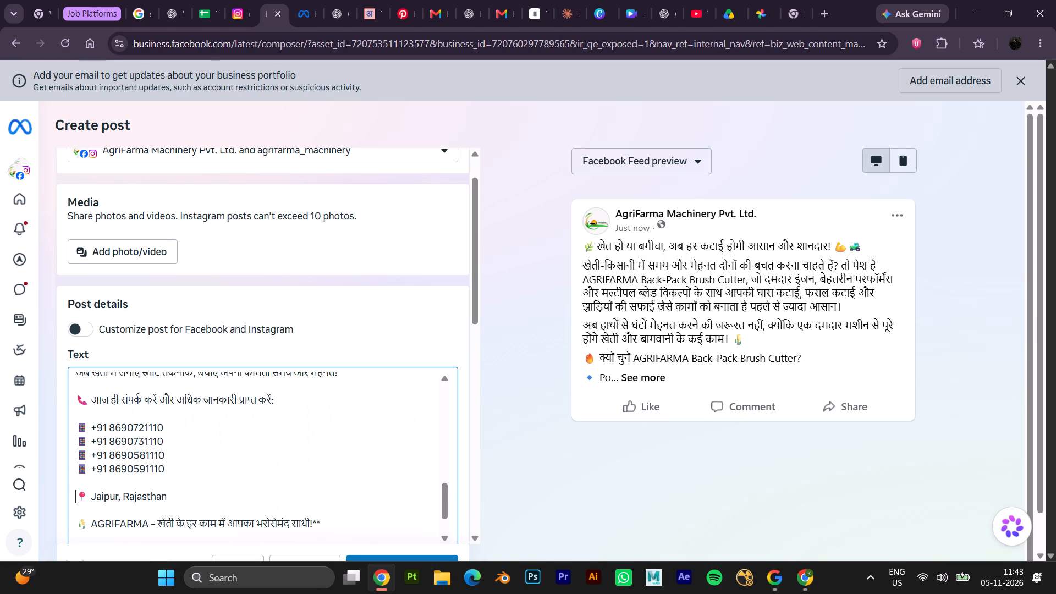
key("shift+Right")
key("shift+Right")
key("shift+Right")
key("shift+Right")
key("shift+Right")
key("shift+Right")
key("shift+Right")
key("shift+Right")
key("shift+Right")
key("shift+Right")
key("shift+Right")
key("shift+Right")
key("shift+Right")
key("shift+Right")
key("shift+Right")
key("shift+Right")
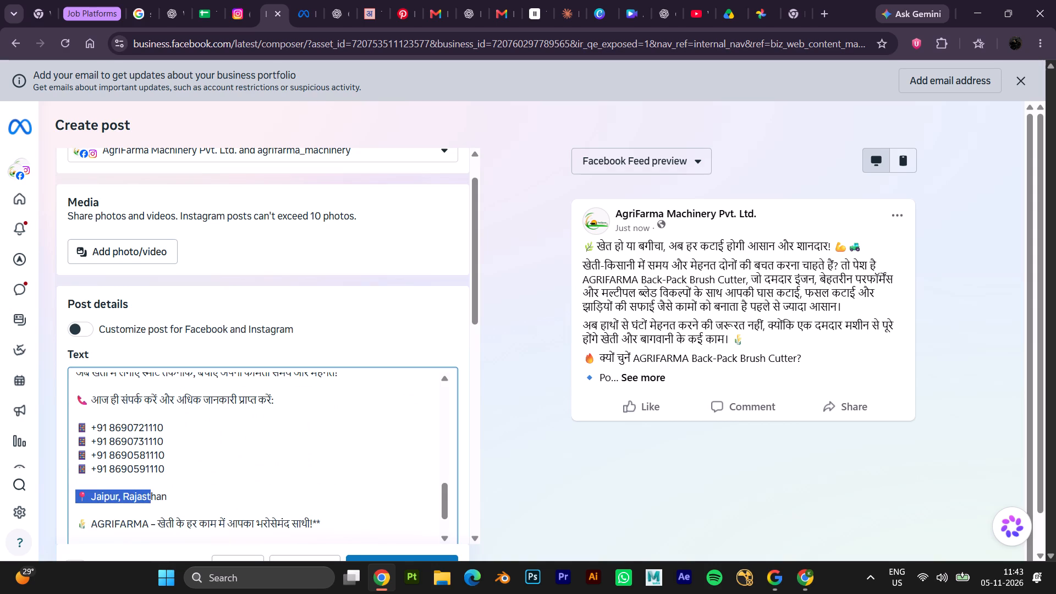
key("shift+Right")
key("shift+Right")
key("shift+Right")
key("BackSpace")
key("BackSpace")
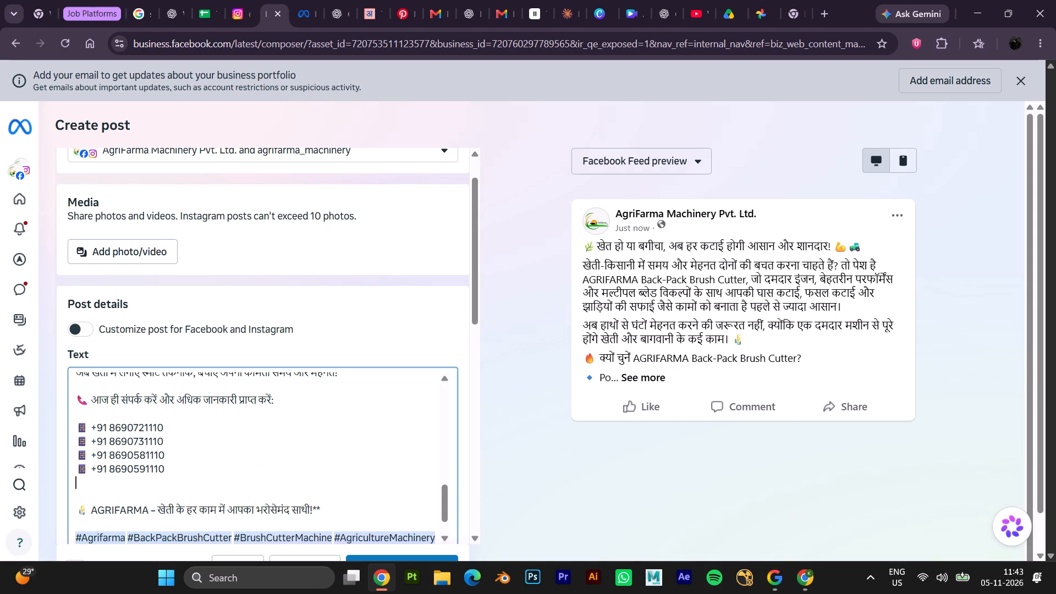
Delete the trailing ** after "AGRIFARMA – खेती के हर काम में आपका भरोसेमंद साथी!" in the post text.
key("Down")
key("Down")
key("Down")
key("Down")
key("Up")
key("Up")
key("Right")
key("Right")
key("Right")
key("Right")
key("Right")
key("Right")
key("Right")
key("Right")
key("Right")
key("Right")
key("Right")
key("Right")
key("Right")
key("Right")
key("Right")
key("Right")
key("Right")
key("Right")
key("Right")
key("Right")
key("Right")
key("Right")
key("Right")
key("Right")
key("Right")
key("shift+Left")
key("shift+Left")
key("BackSpace")
Review the rest of the post text through the hashtags for leftover ** markers.
key("Down")
key("Down")
key("Down")
key("Down")
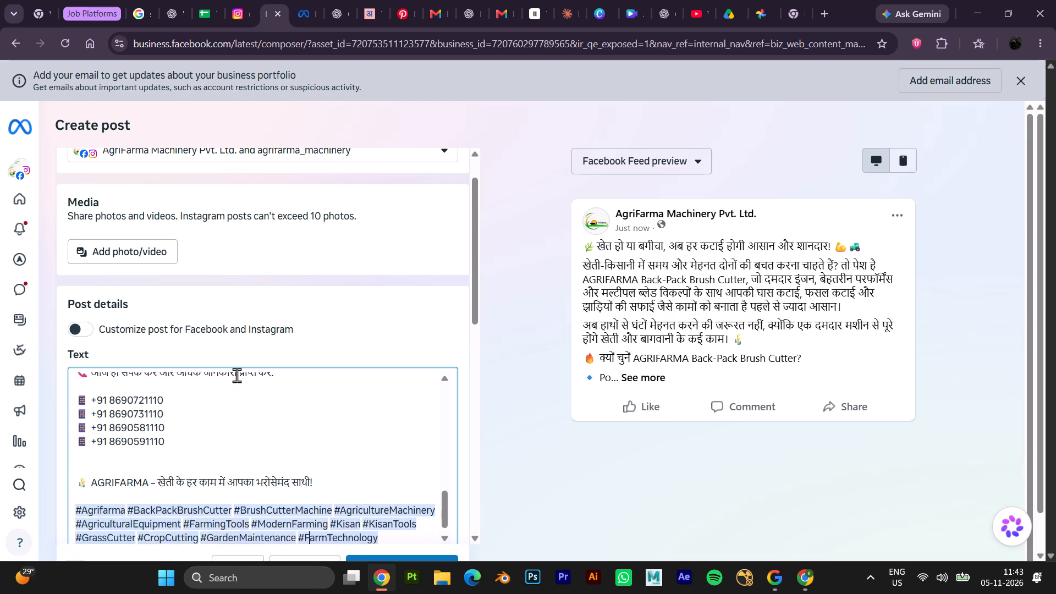
key("Down")
key("Down")
key("Down")
key("Down")
key("Down")
scroll(267, 459, "down", 6)
scroll(267, 459, "up", 3)
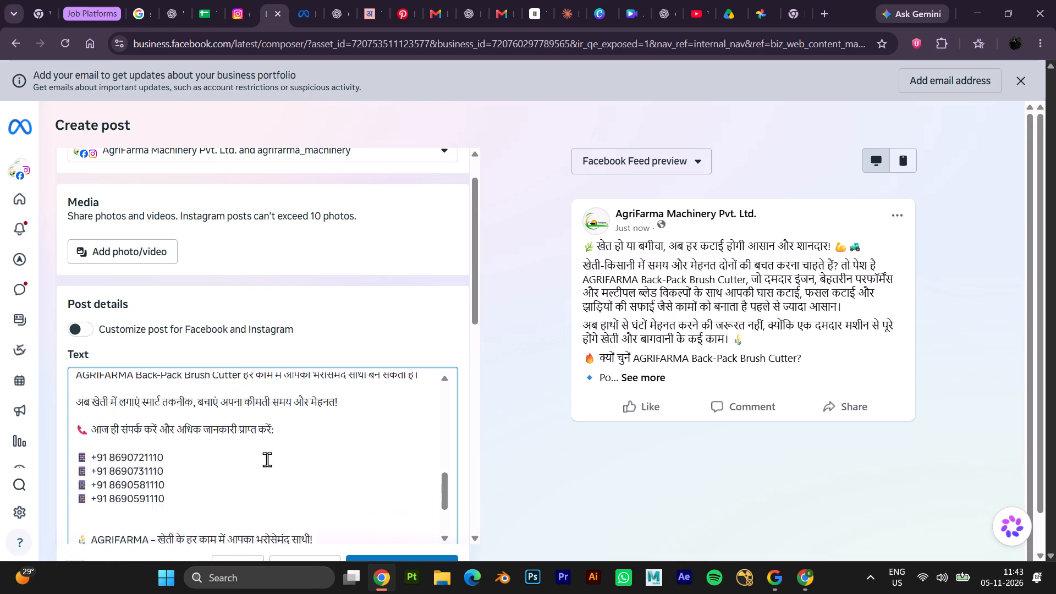
scroll(267, 459, "up", 8)
Add the images "5 Nov. 1st" and "5 Nov. 2nd" from the Agrifarma folder to the post media, in that order.
left_click(147, 291)
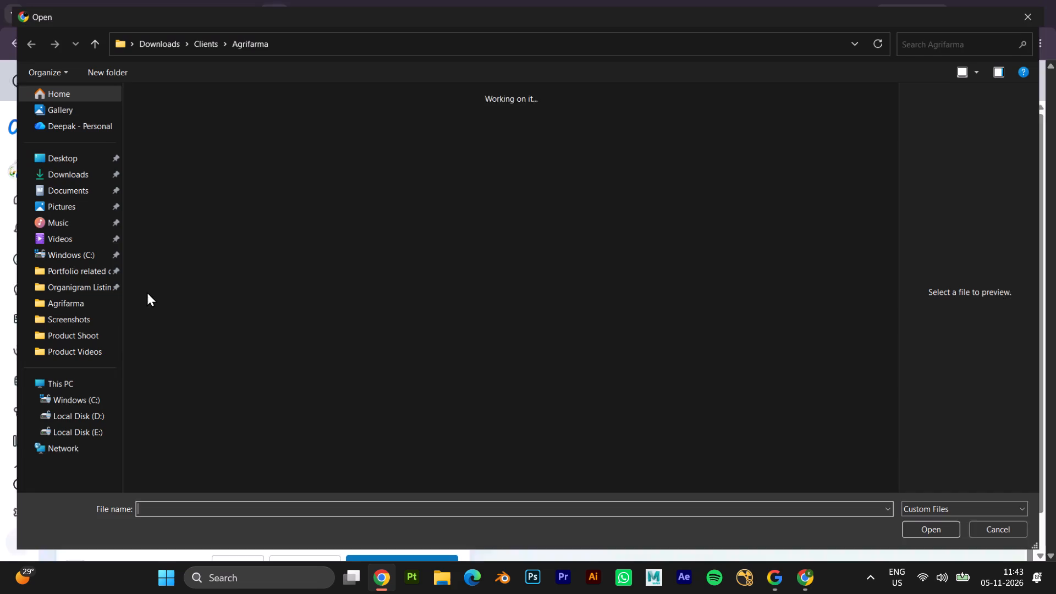
left_click(736, 159)
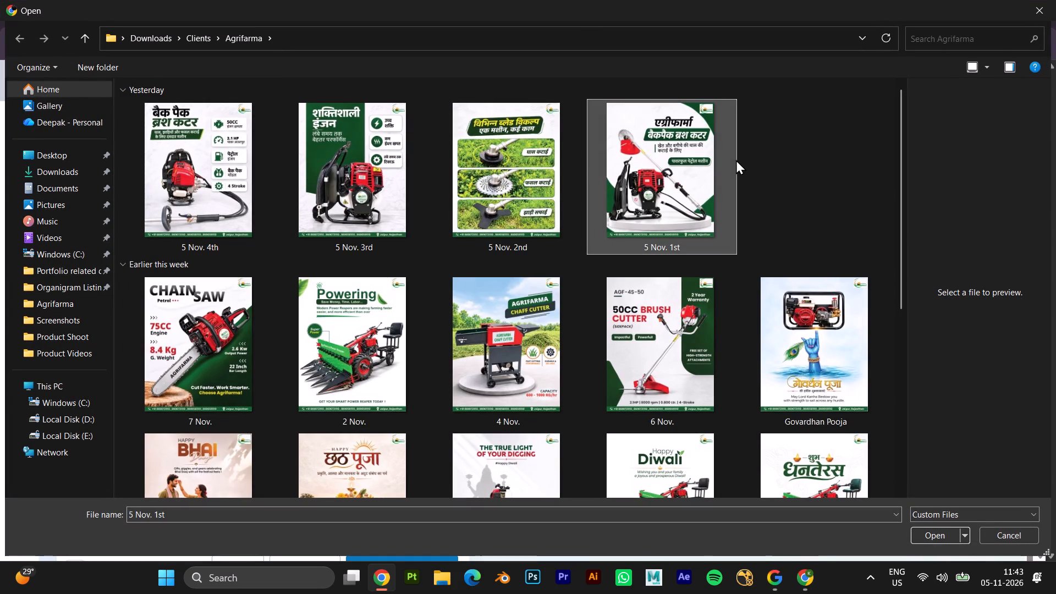
double_click(692, 166)
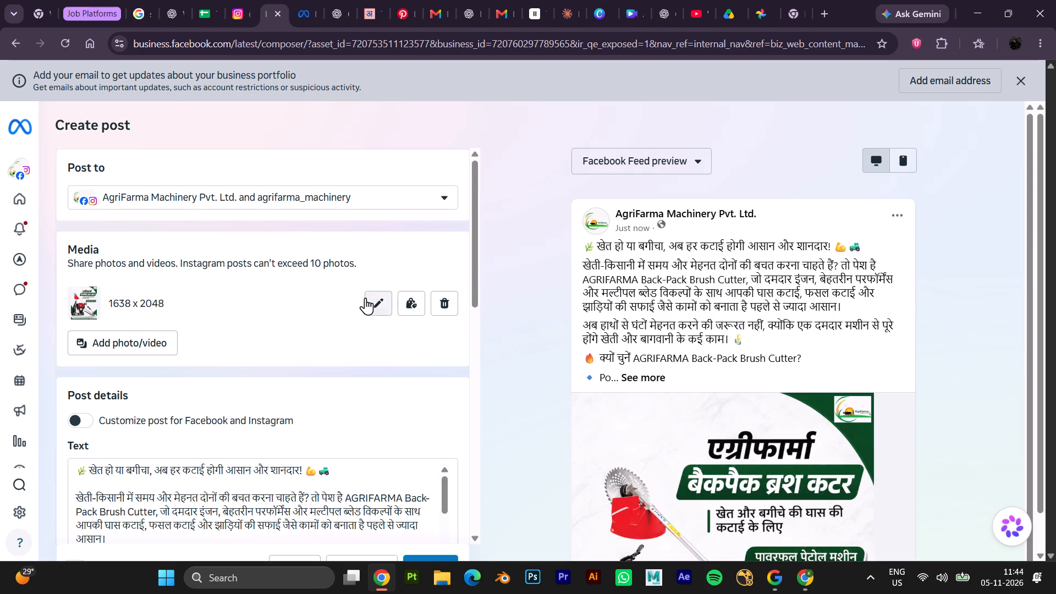
left_click(159, 346)
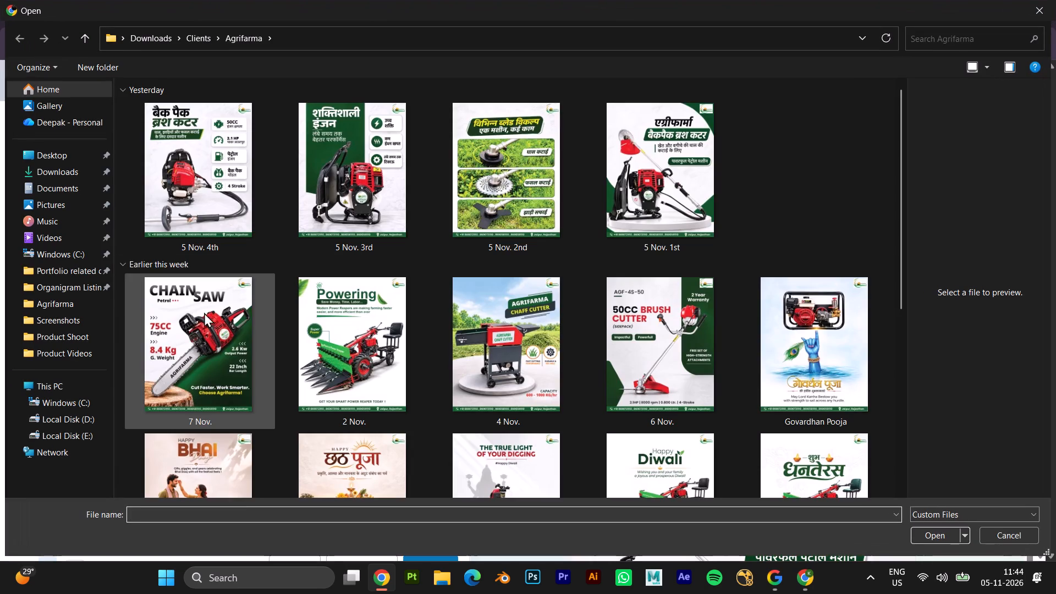
double_click(508, 166)
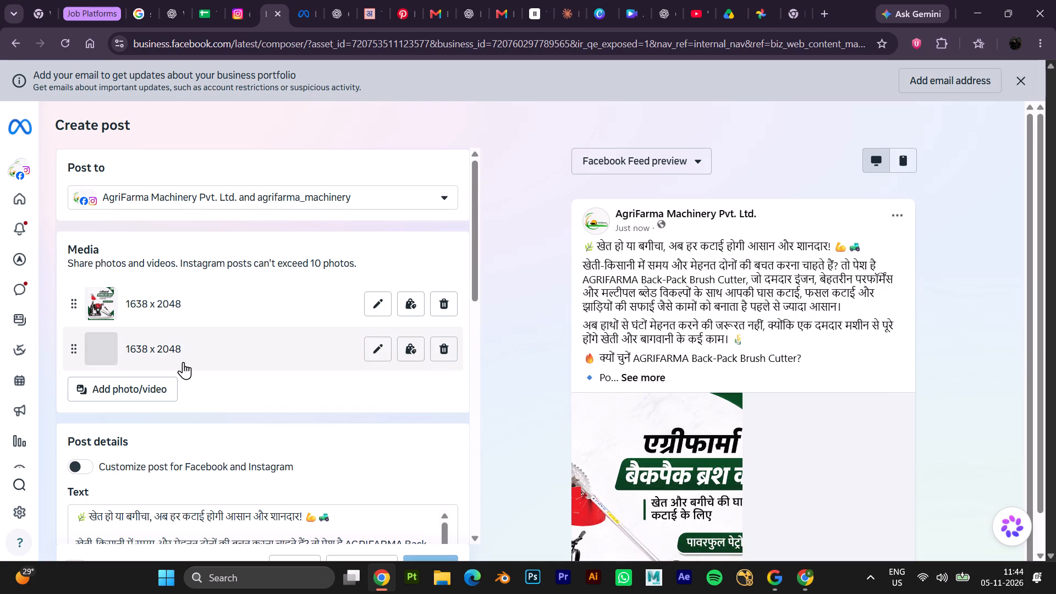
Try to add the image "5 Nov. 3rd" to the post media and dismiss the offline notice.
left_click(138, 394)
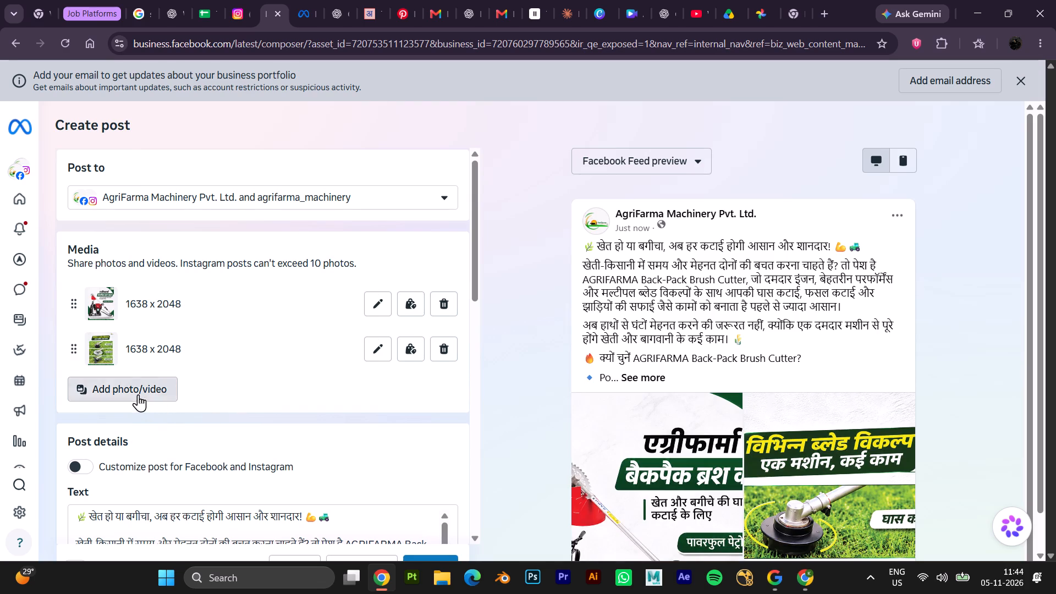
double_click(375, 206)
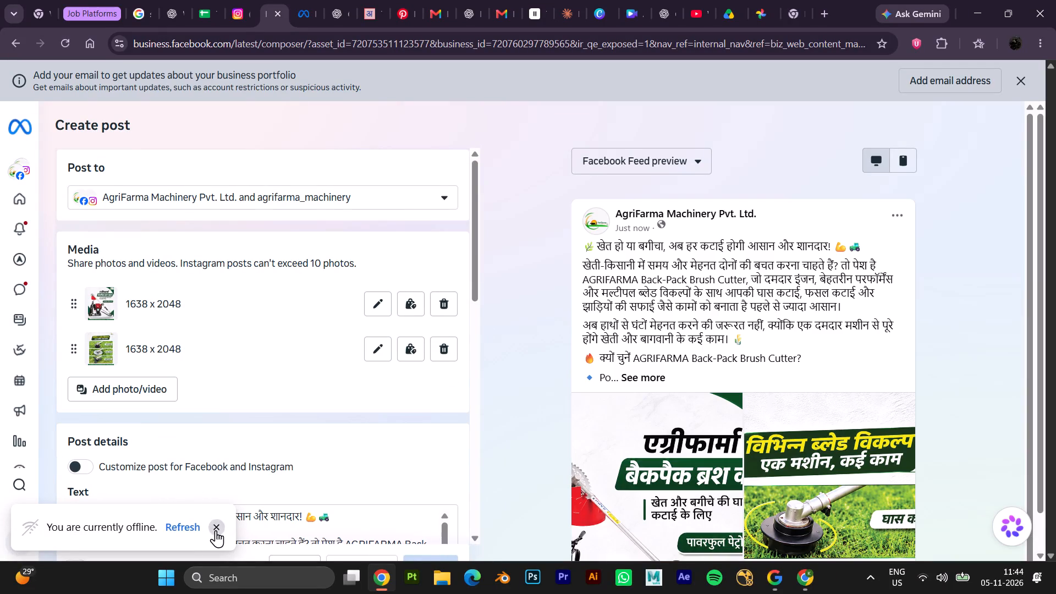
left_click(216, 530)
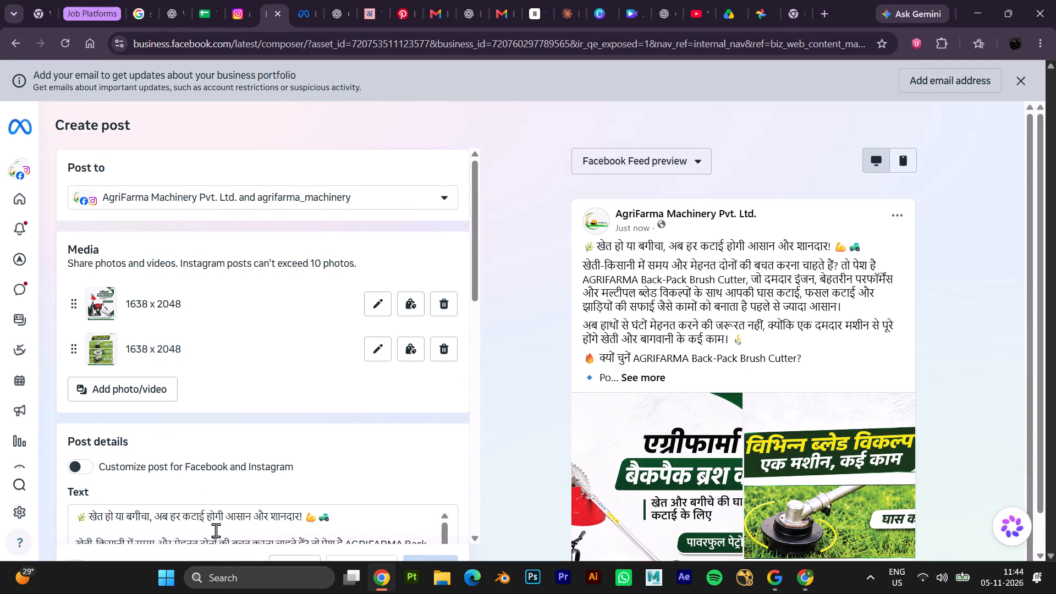
Check the computer's Wi-Fi connection in the list of available networks.
left_click(931, 570)
left_click(862, 319)
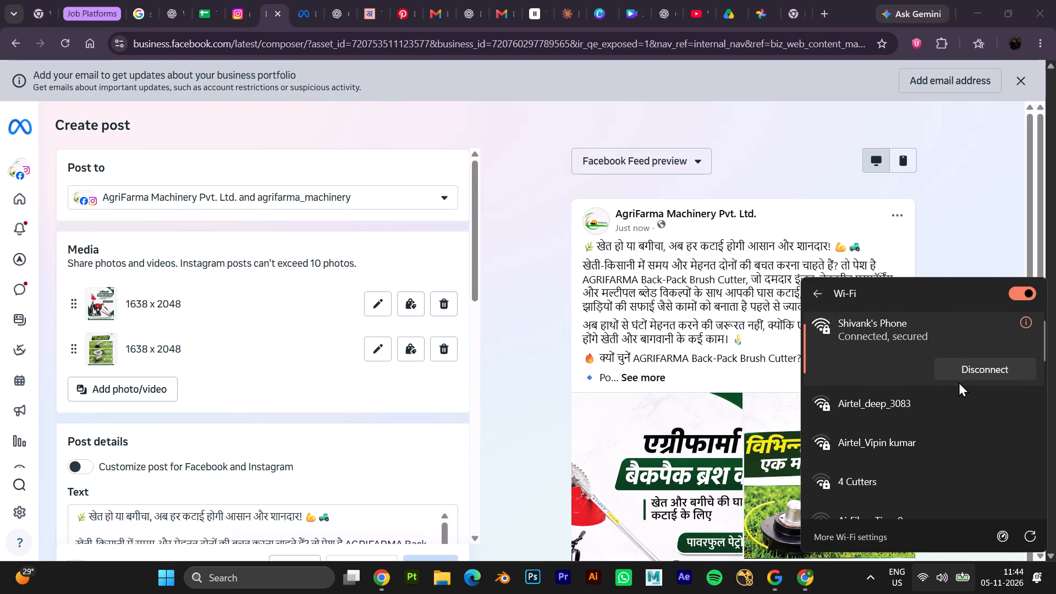
left_click(950, 214)
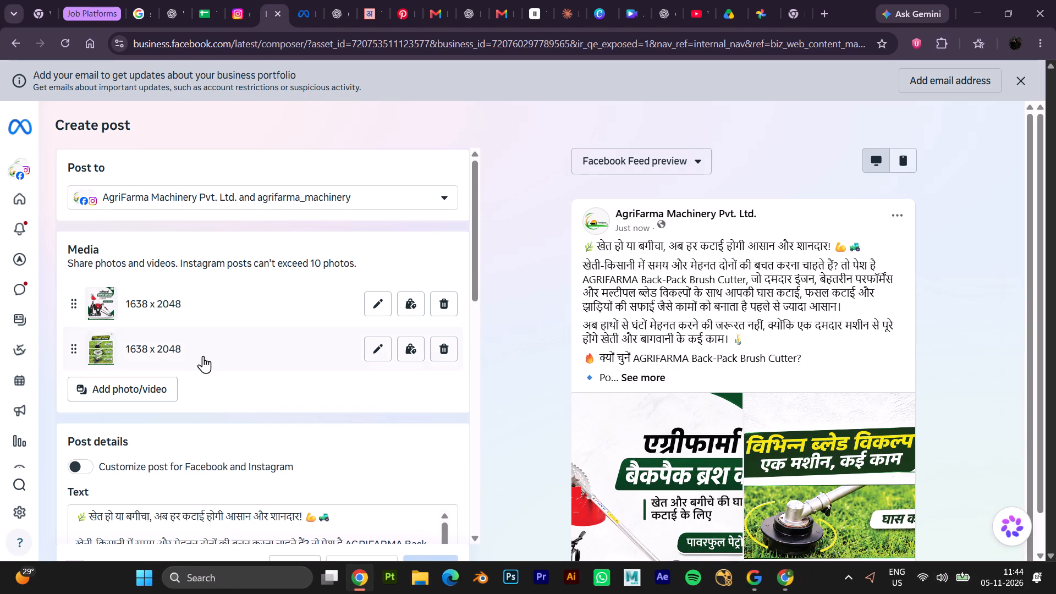
Add the images "5 Nov. 3rd" and "5 Nov. 4th" from the Agrifarma folder to the post media, in that order.
left_click(147, 397)
double_click(324, 227)
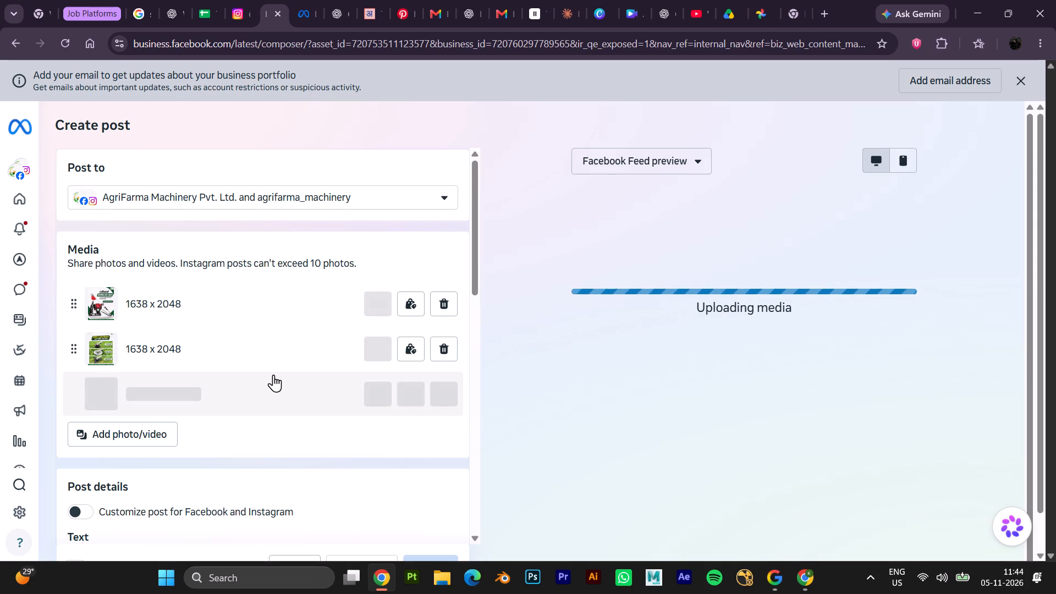
left_click(148, 433)
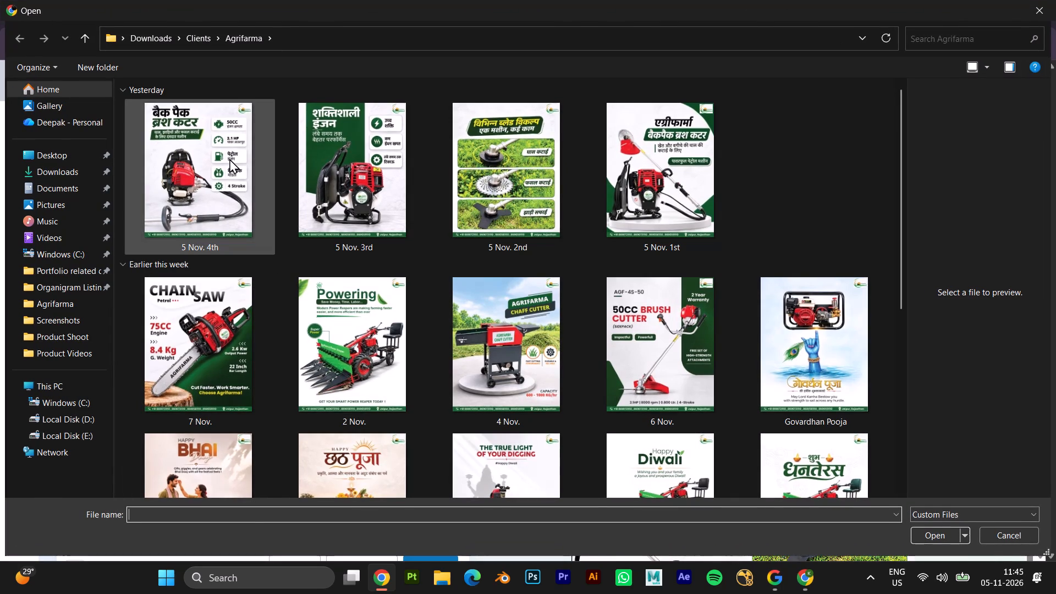
double_click(229, 158)
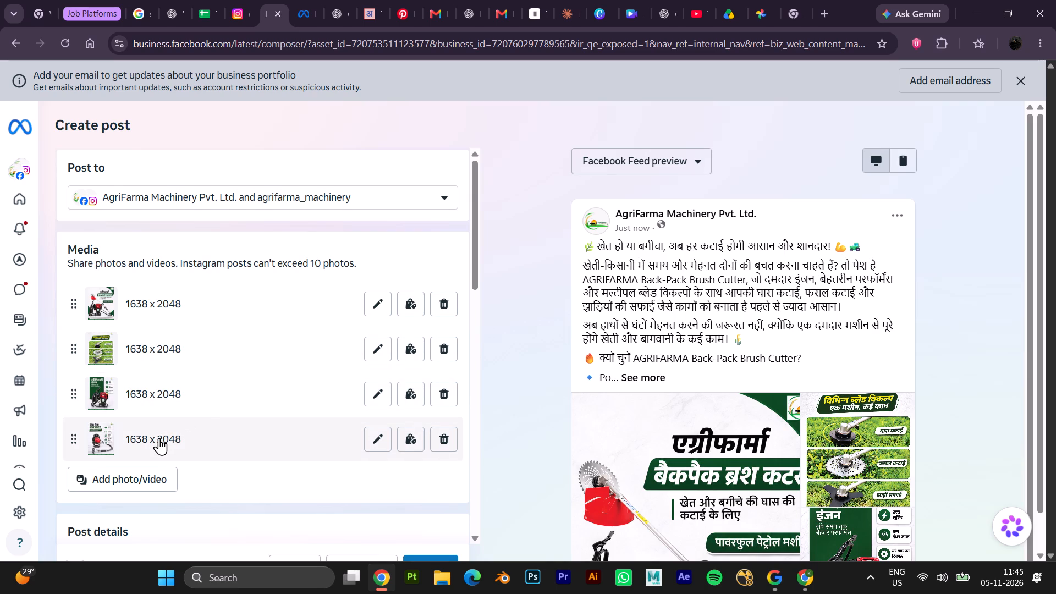
Switch to the Instagram Feed preview and page through all four carousel images, returning to the first.
scroll(159, 438, "down", 1)
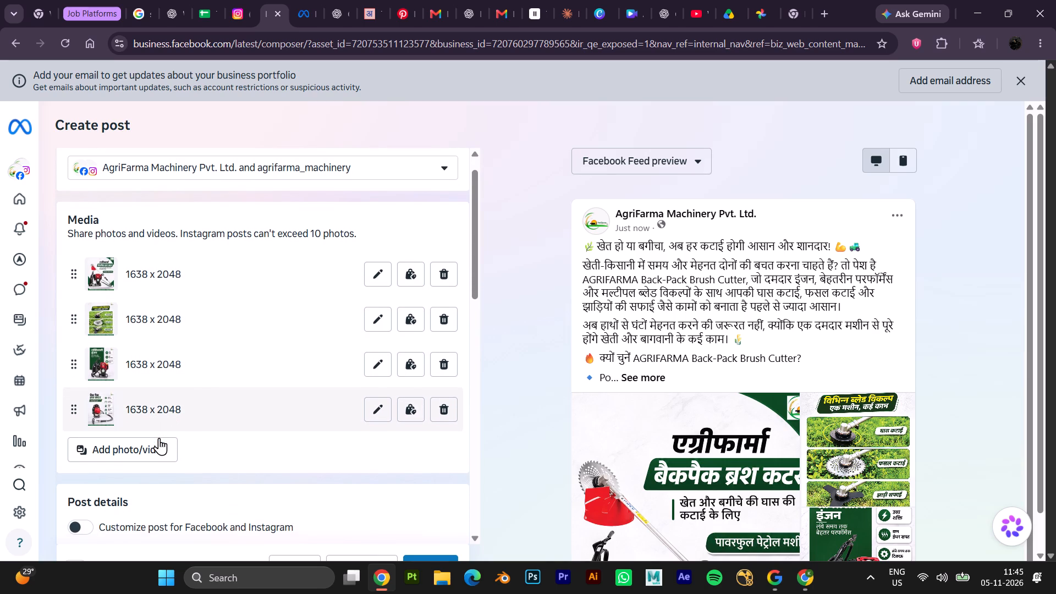
scroll(159, 438, "down", 1)
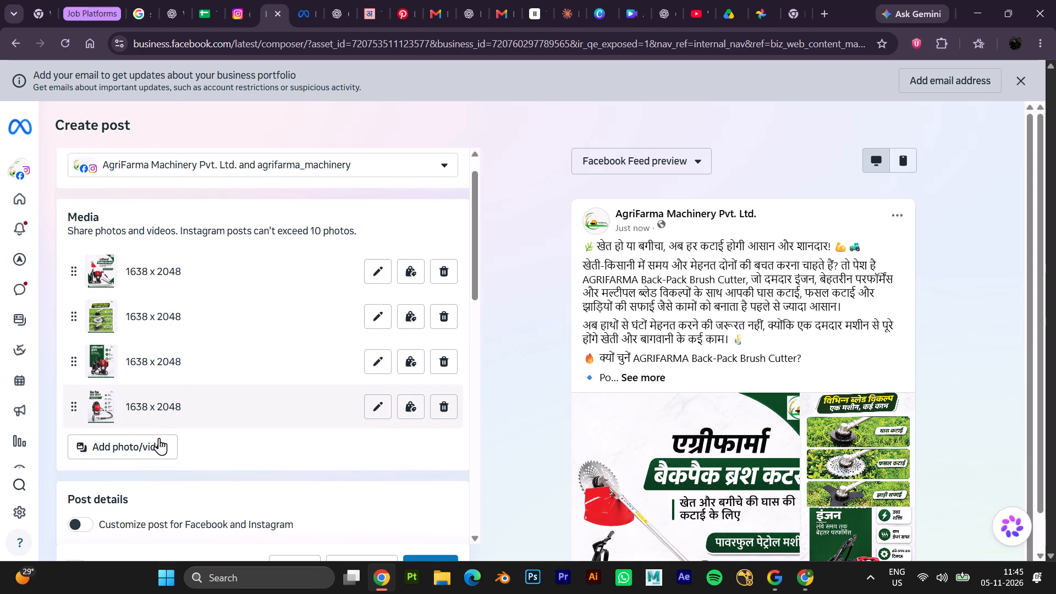
scroll(159, 438, "down", 1)
scroll(159, 438, "up", 4)
left_click(599, 161)
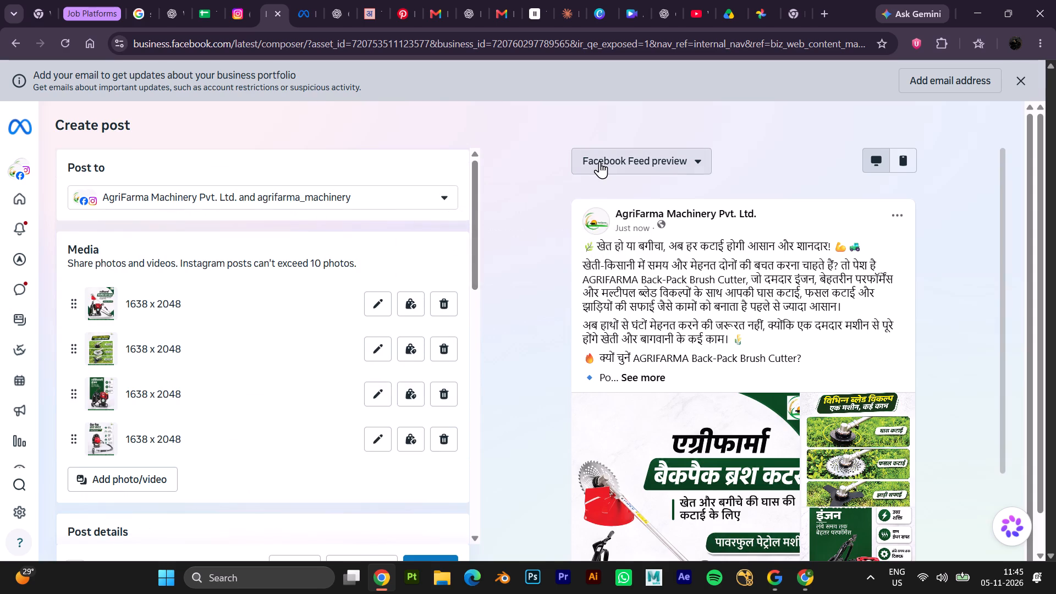
left_click(600, 222)
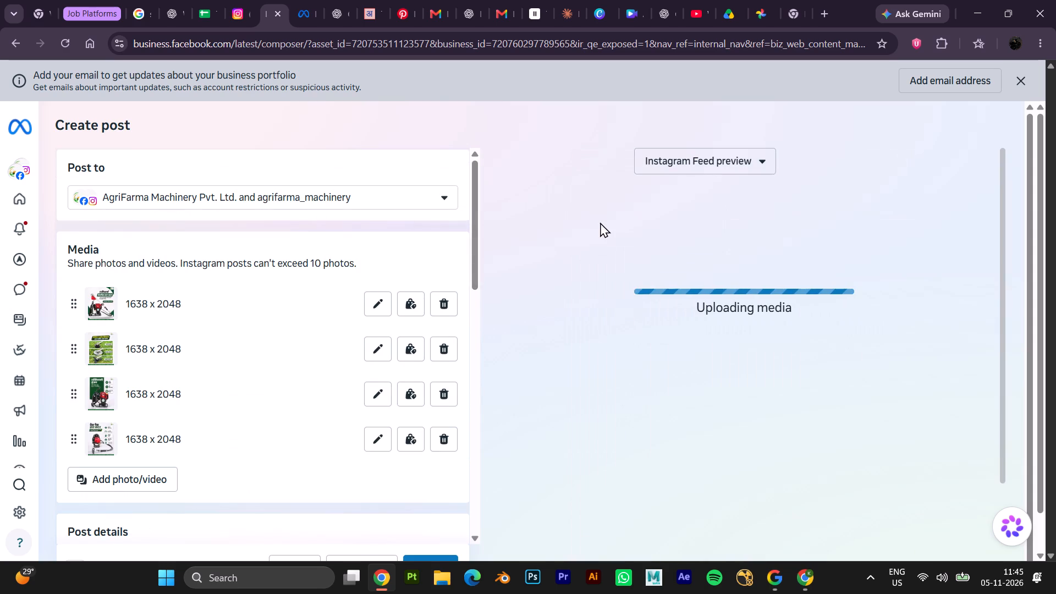
scroll(756, 392, "down", 1)
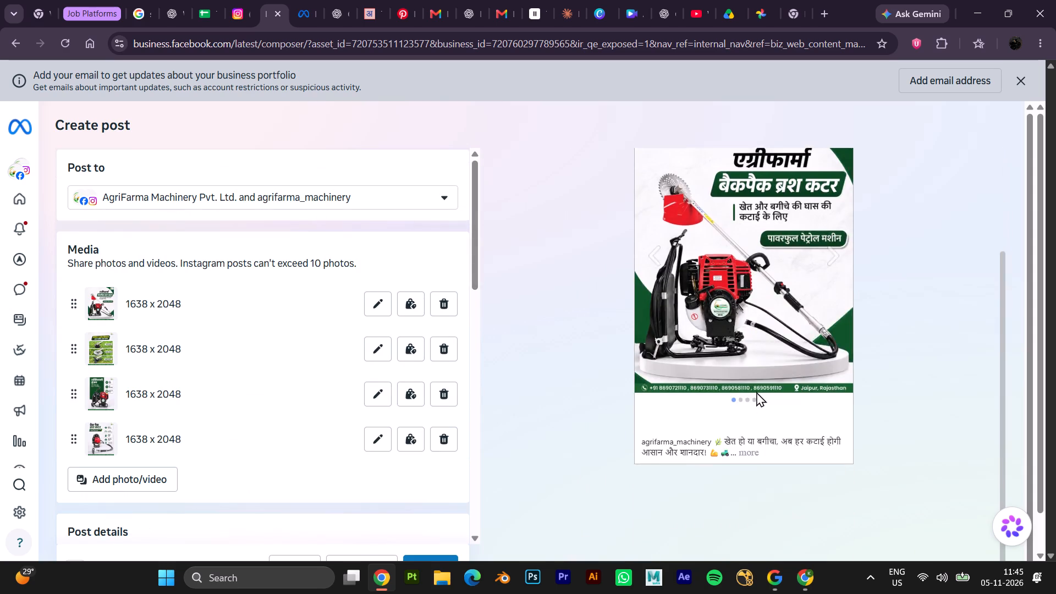
scroll(756, 392, "up", 1)
left_click(839, 385)
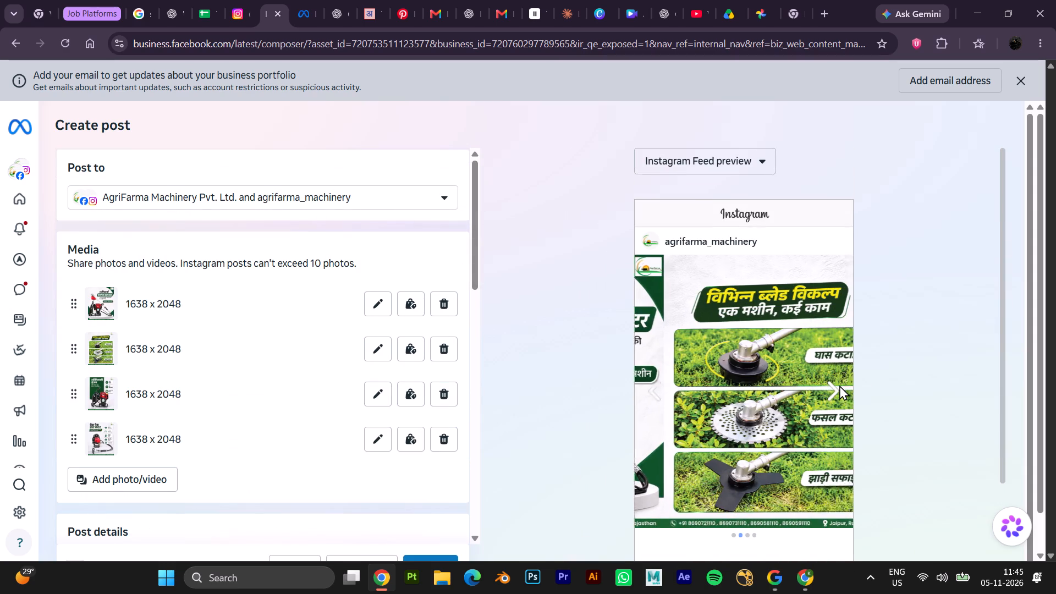
left_click(839, 385)
left_click(839, 385)
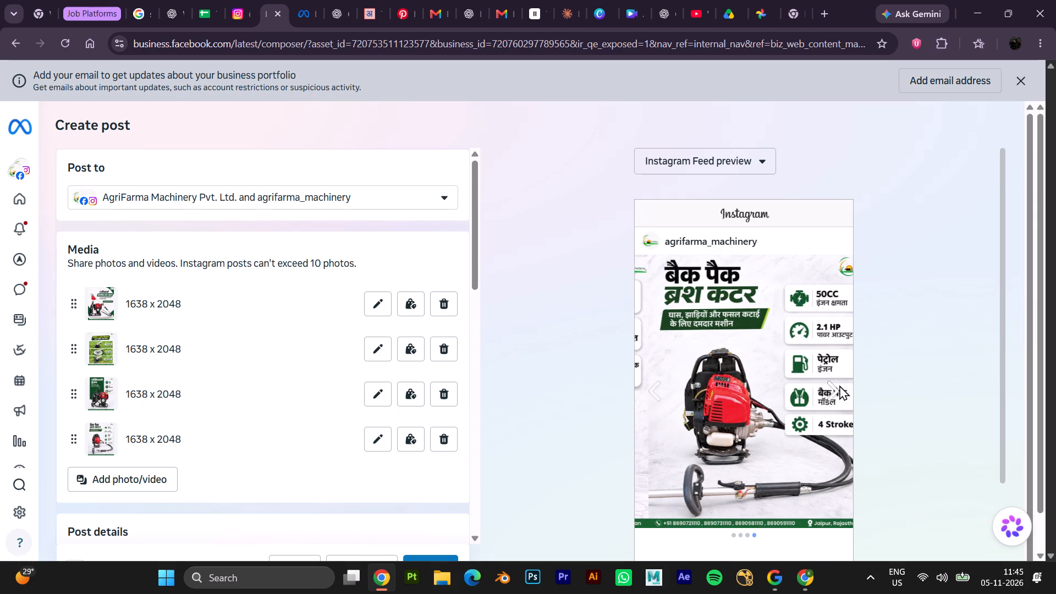
triple_click(651, 385)
triple_click(651, 385)
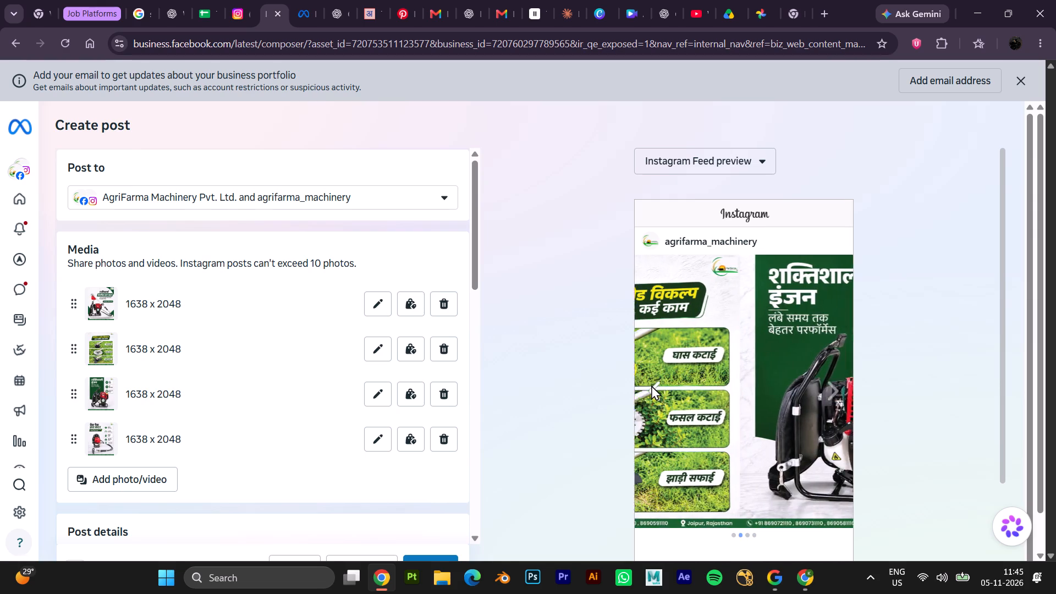
left_click(651, 385)
scroll(565, 278, "up", 4)
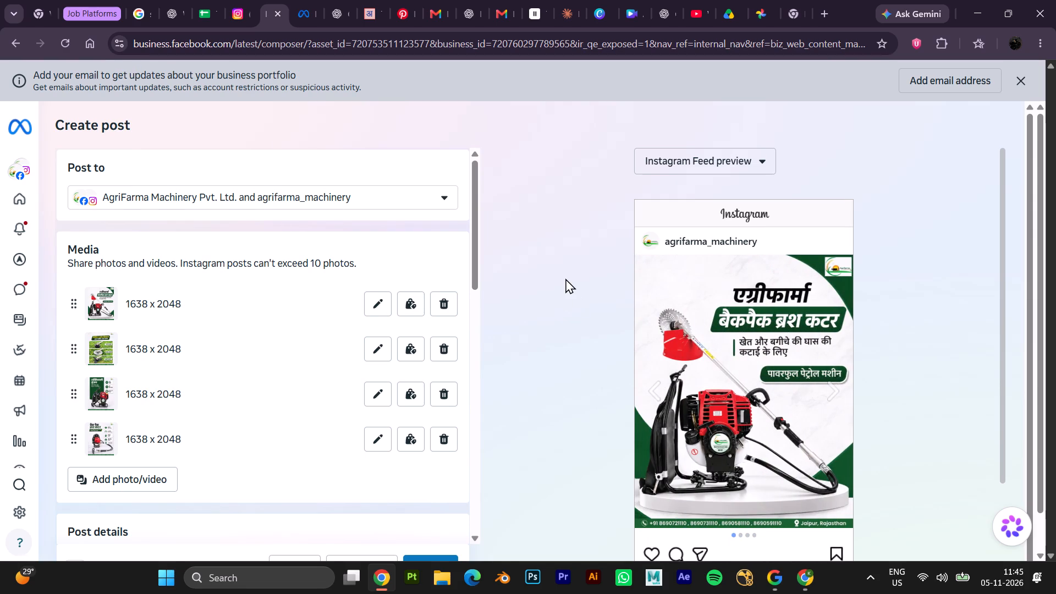
scroll(294, 254, "up", 2)
Turn on scheduling for the post and set the Facebook publishing time to 02:00 PM.
scroll(294, 254, "down", 4)
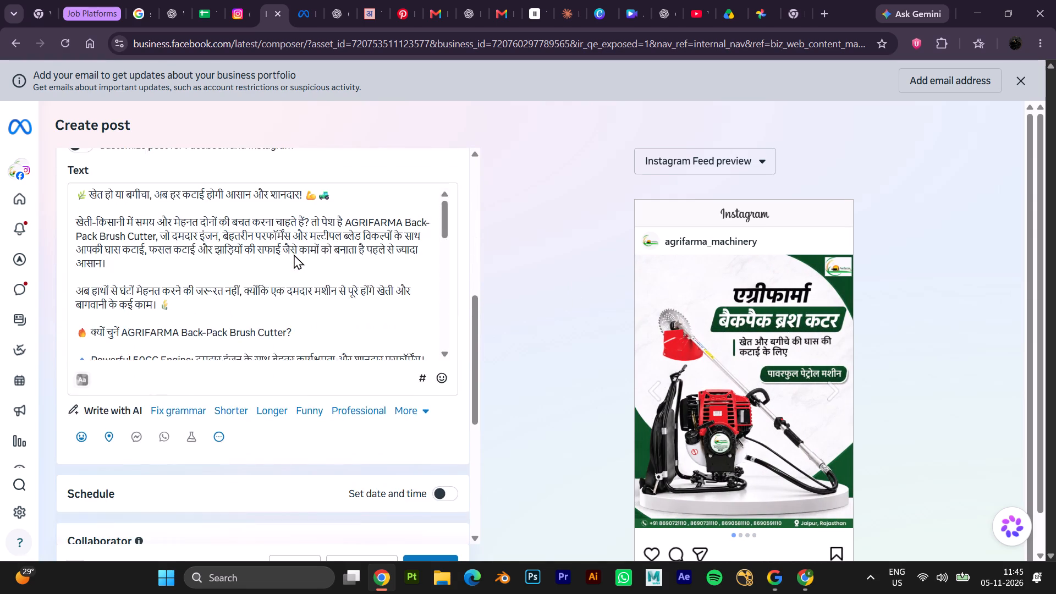
scroll(294, 254, "down", 5)
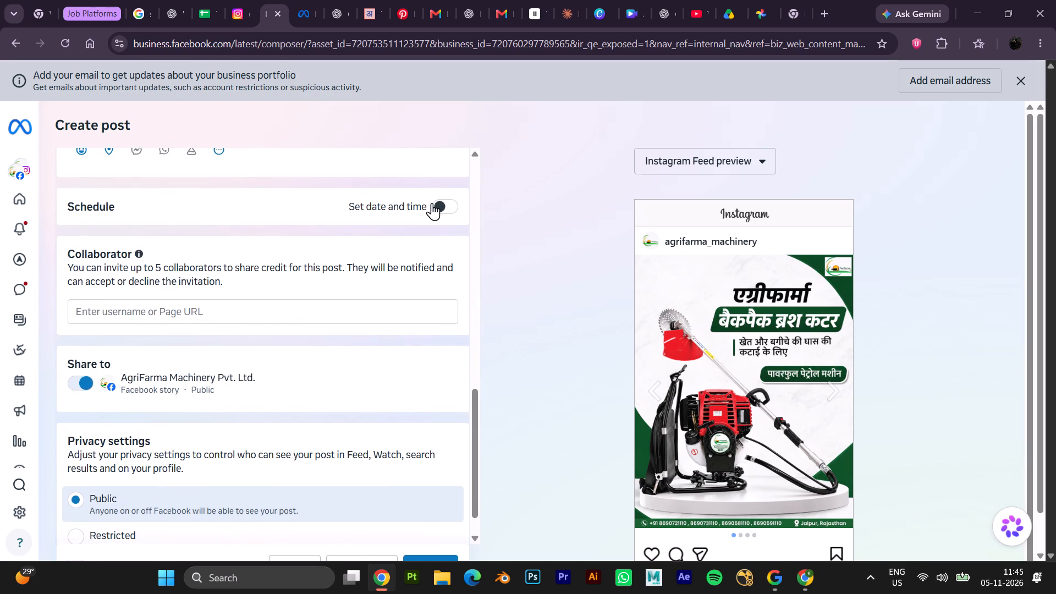
left_click(440, 203)
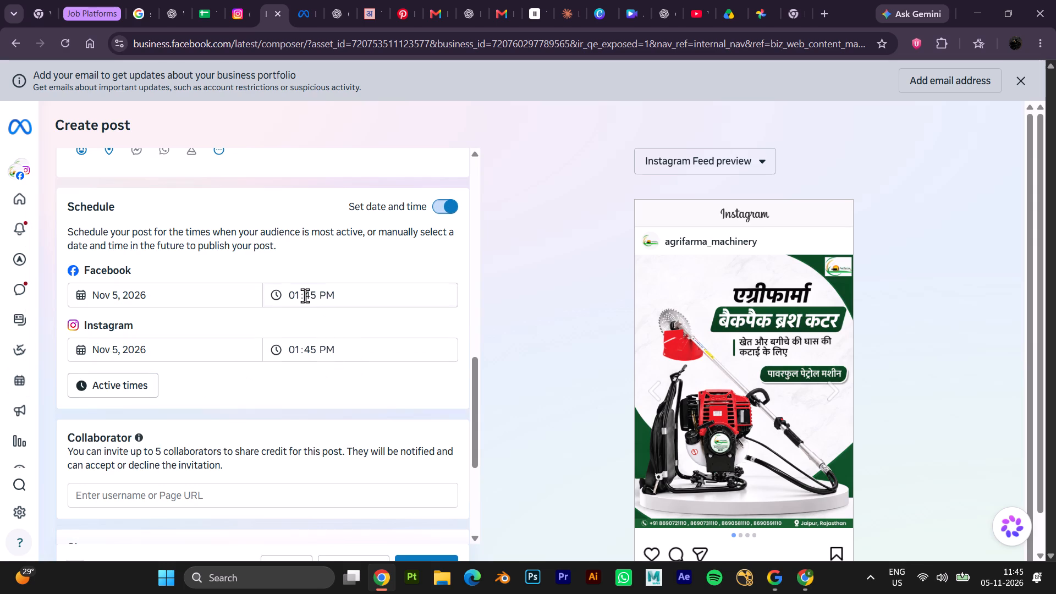
left_click(305, 295)
key("Left")
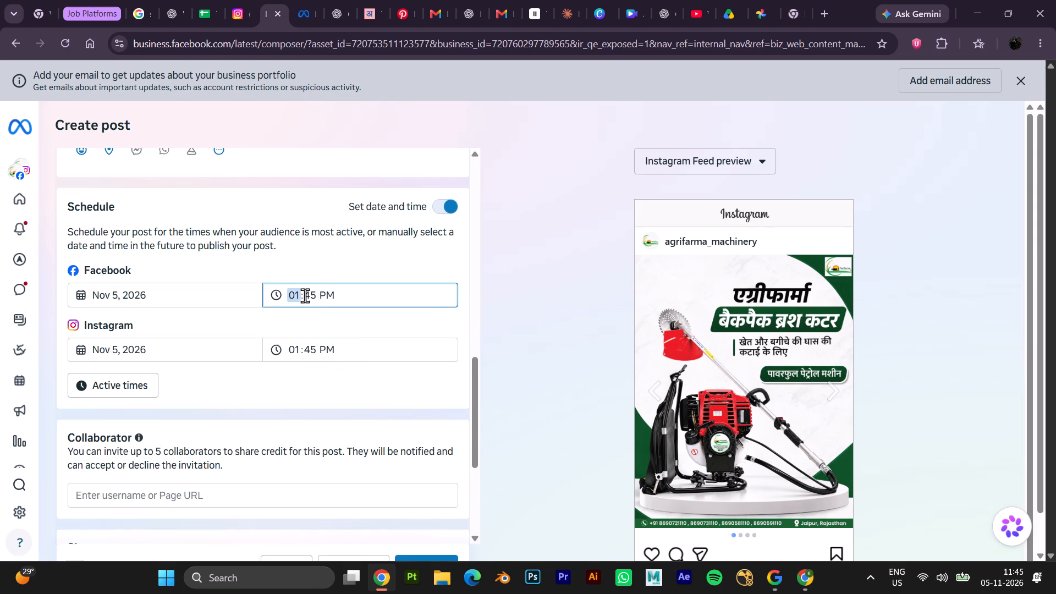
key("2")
key("Right")
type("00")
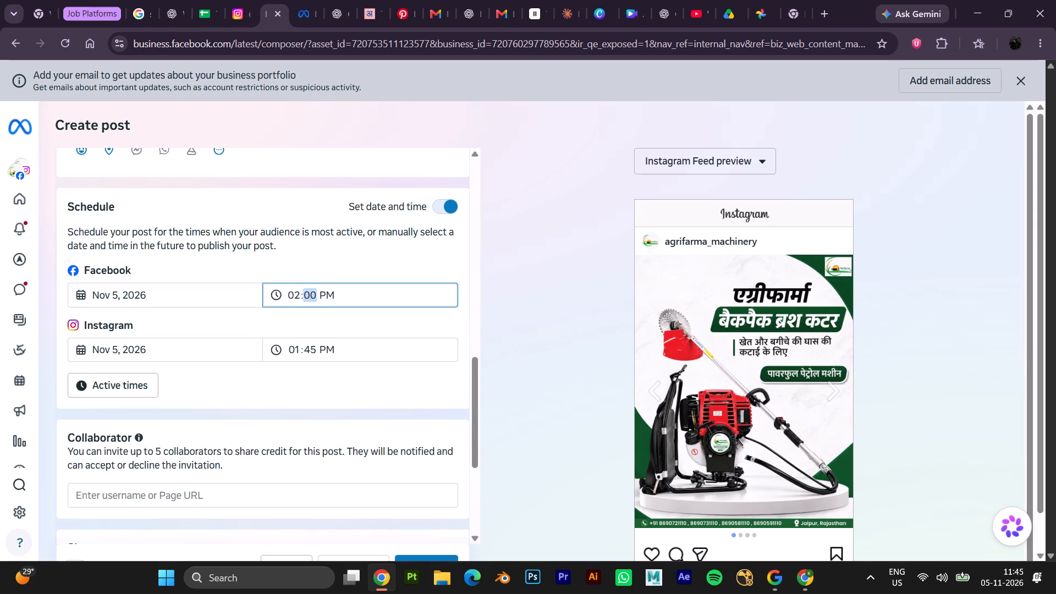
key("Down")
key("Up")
Set the hour of the Instagram publishing time to 02 PM.
left_click(294, 349)
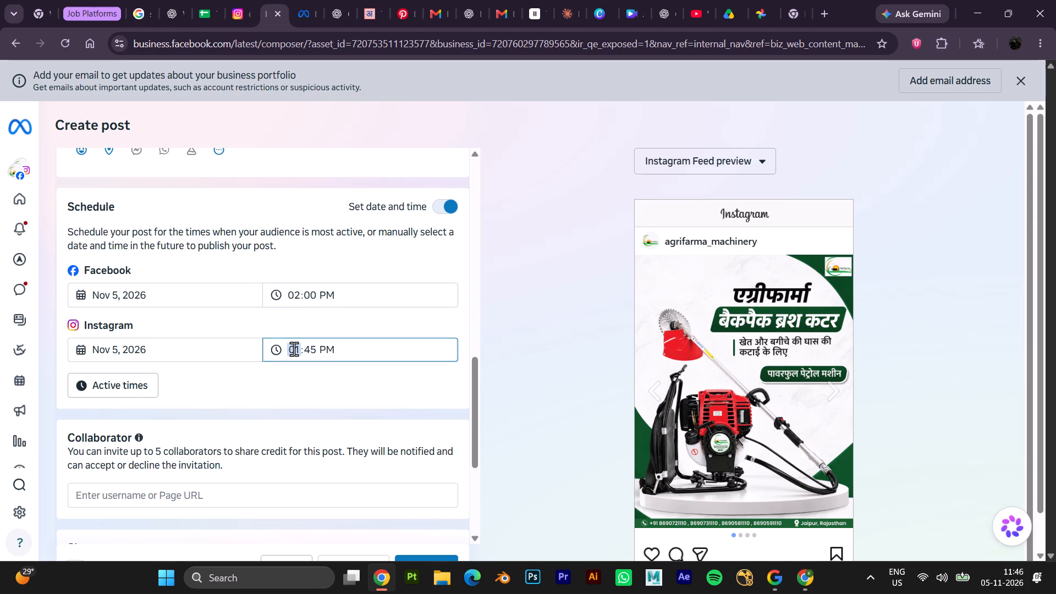
key("Up")
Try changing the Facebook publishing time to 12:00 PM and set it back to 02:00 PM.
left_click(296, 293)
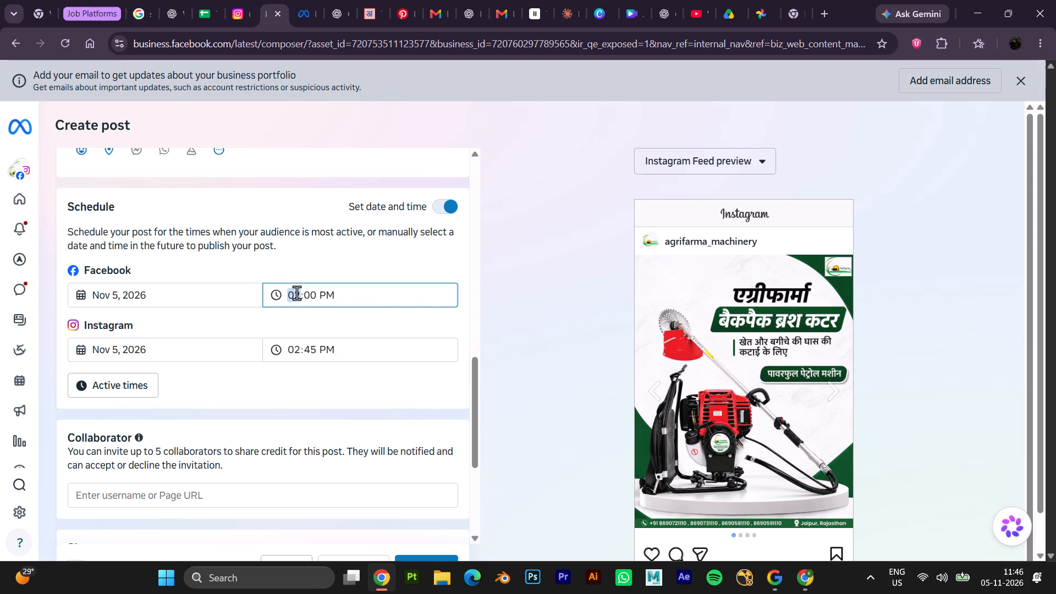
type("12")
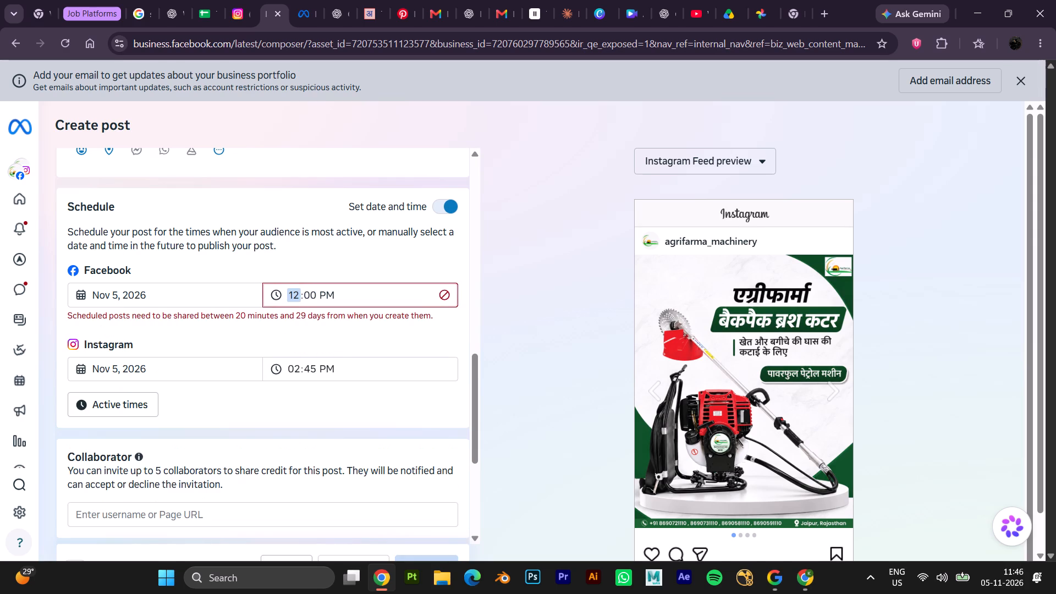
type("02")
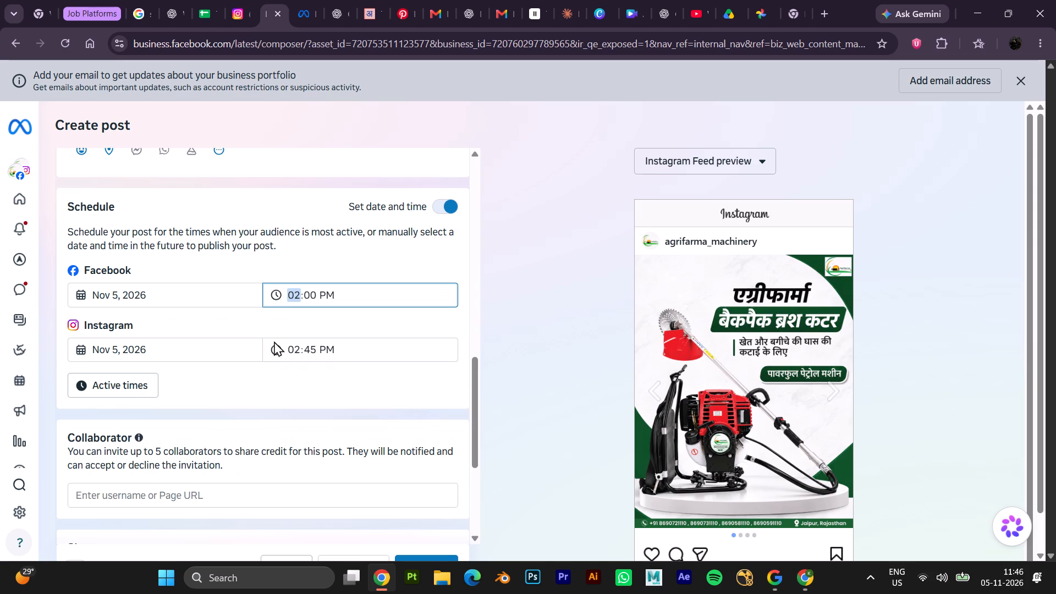
Set the minutes of the Instagram publishing time to 00.
left_click(318, 353)
left_click(317, 349)
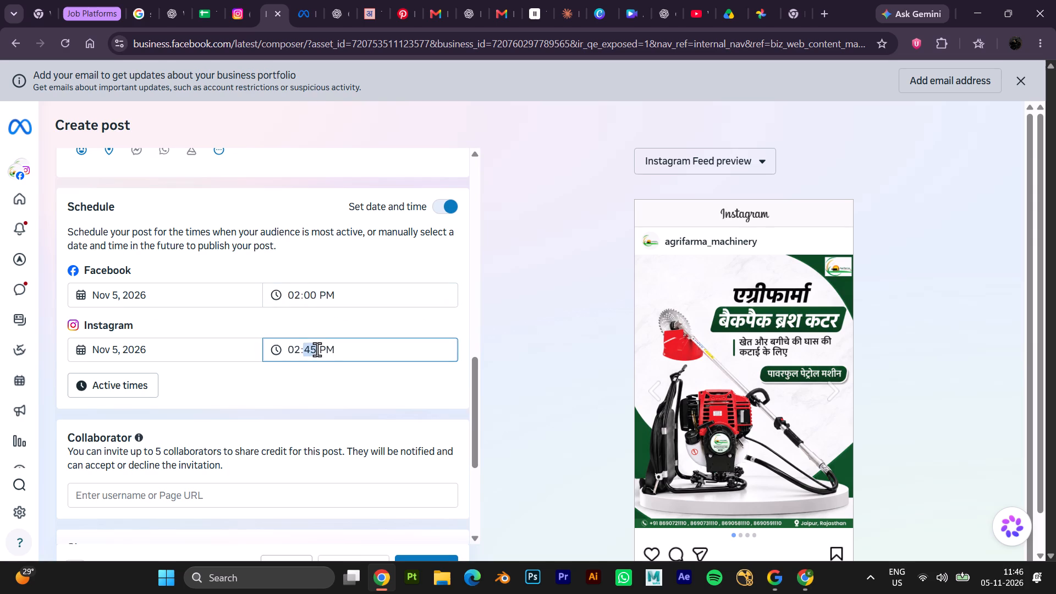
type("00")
left_click(308, 383)
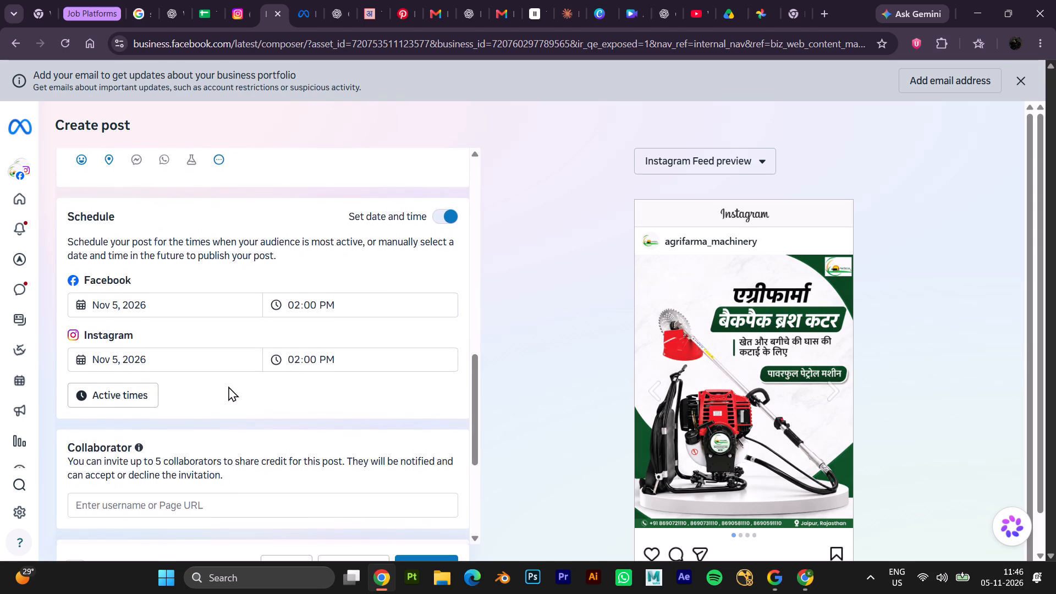
Schedule the finished Back-Pack Brush Cutter post and decline the offer to schedule another post.
scroll(228, 386, "down", 2)
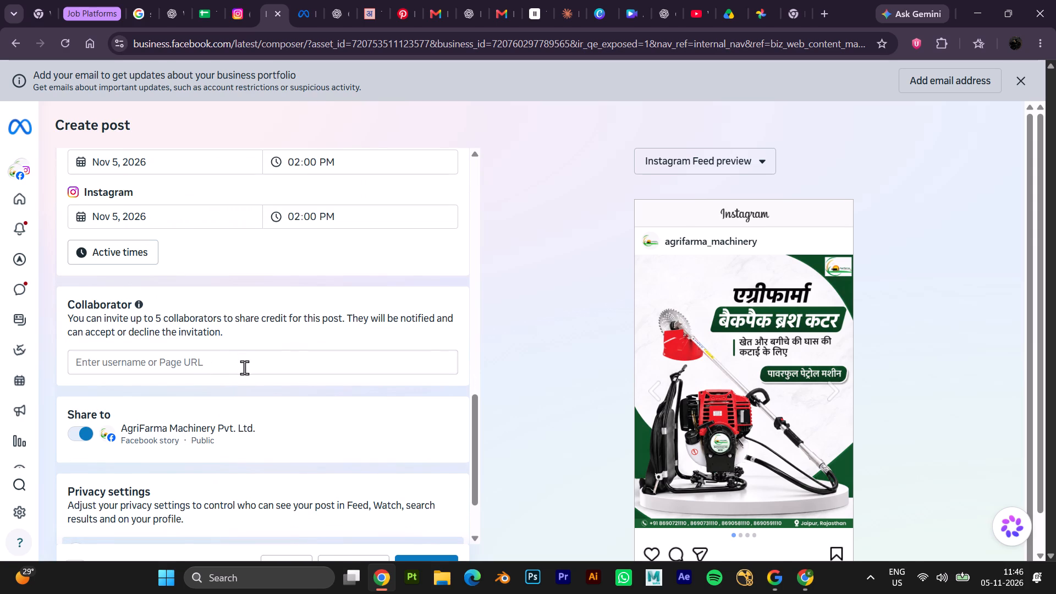
scroll(280, 450, "down", 1)
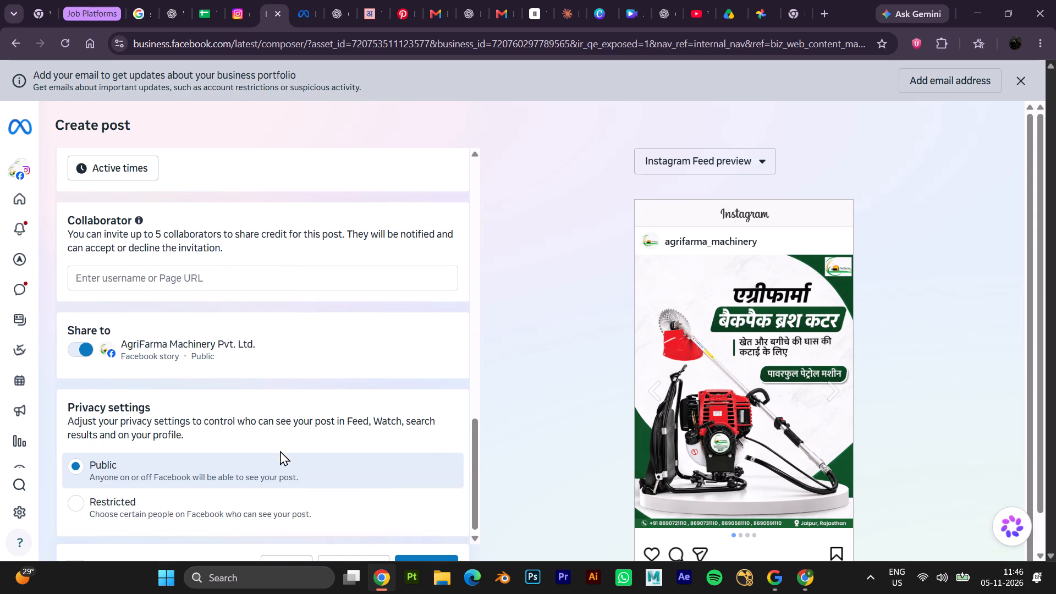
scroll(280, 450, "down", 1)
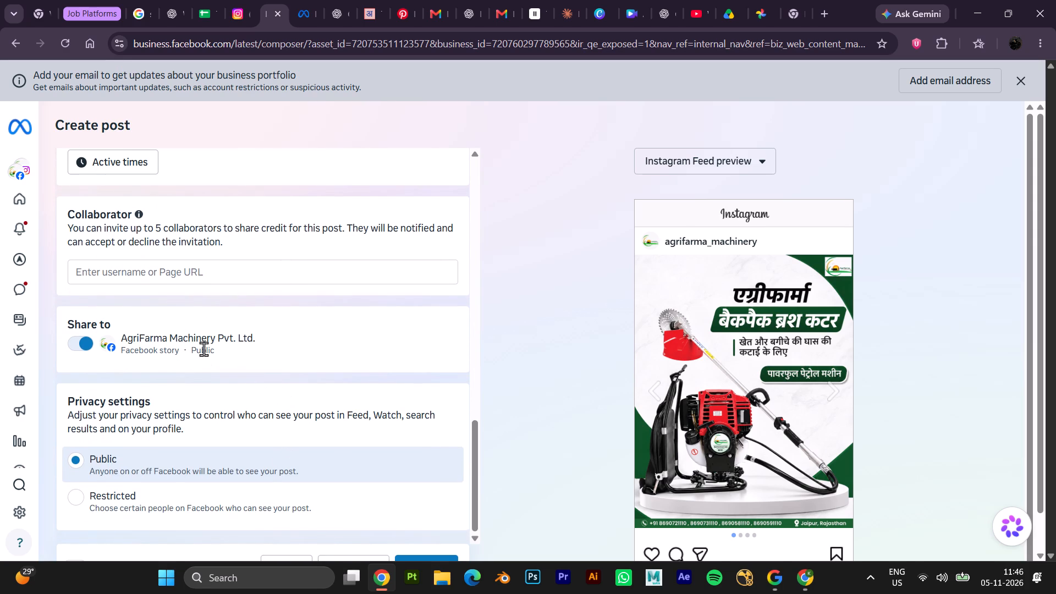
scroll(346, 450, "down", 6)
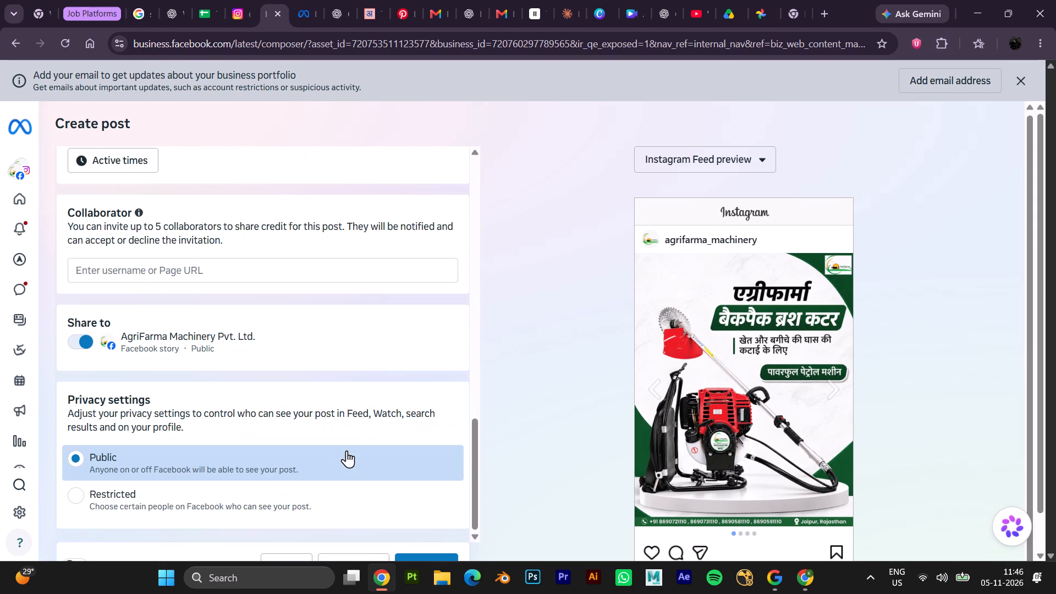
left_click(421, 557)
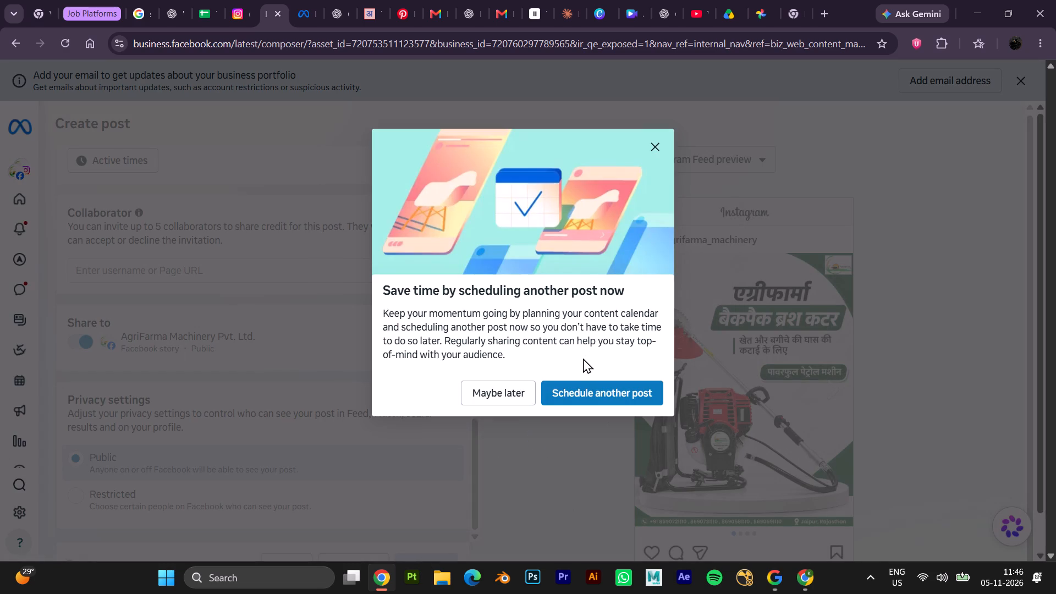
left_click(515, 394)
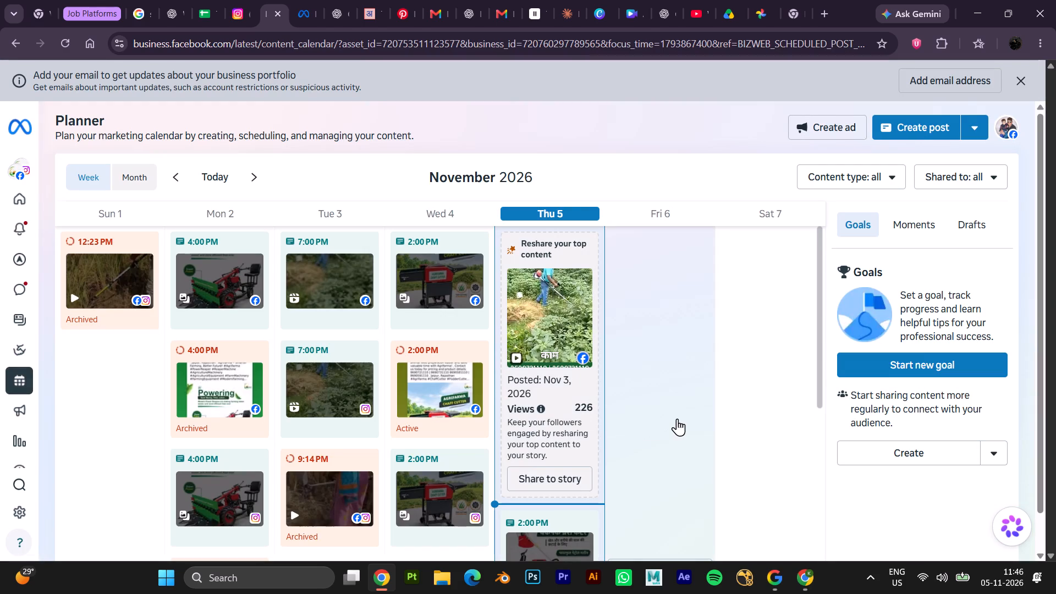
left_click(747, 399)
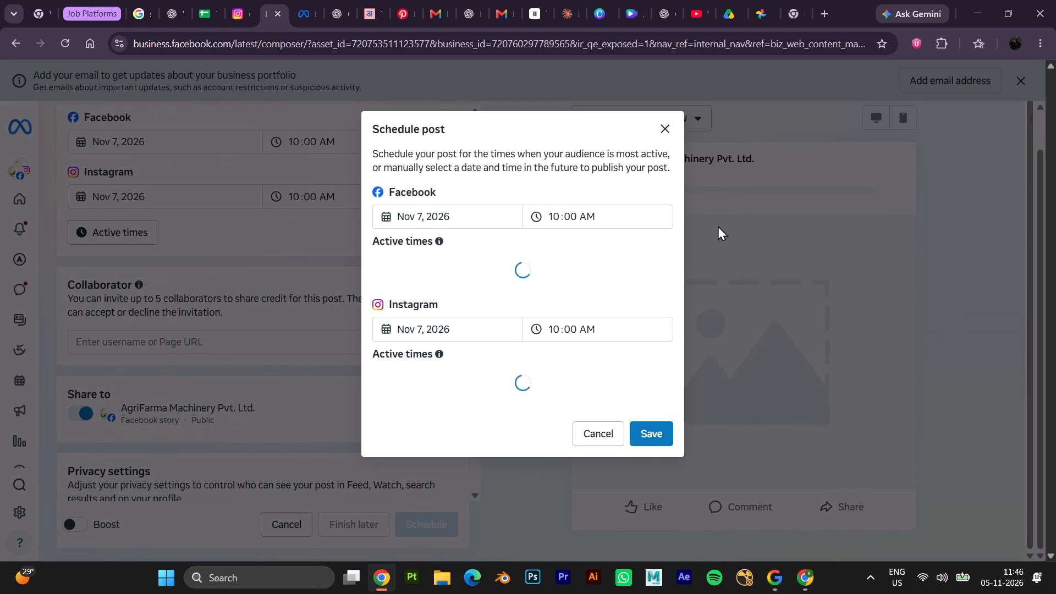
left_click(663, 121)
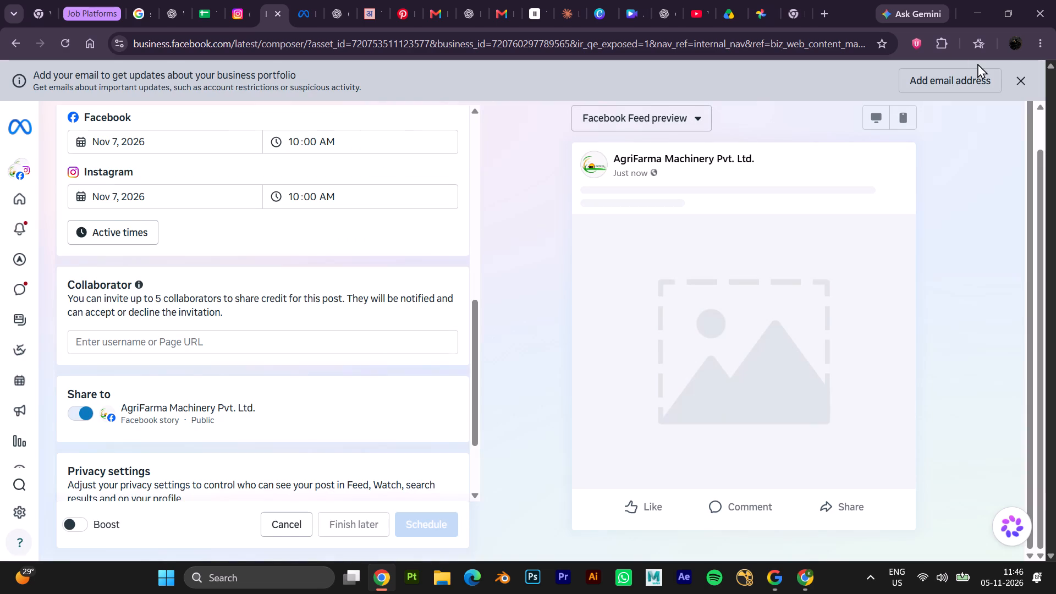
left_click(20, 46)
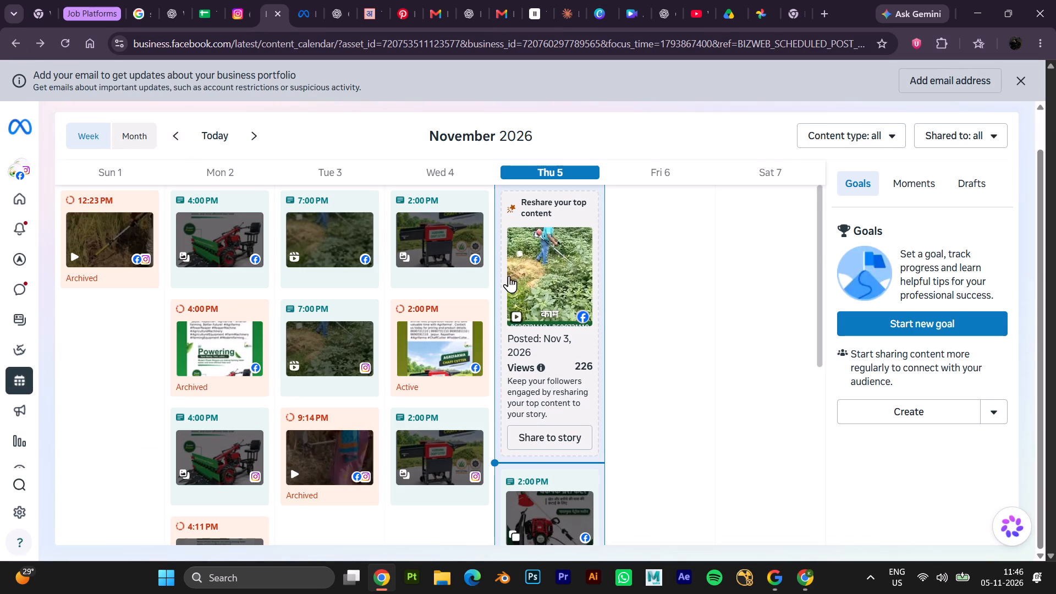
Reload the Planner and check the Facebook and Instagram entries for Thursday, November 5.
scroll(606, 232, "down", 1)
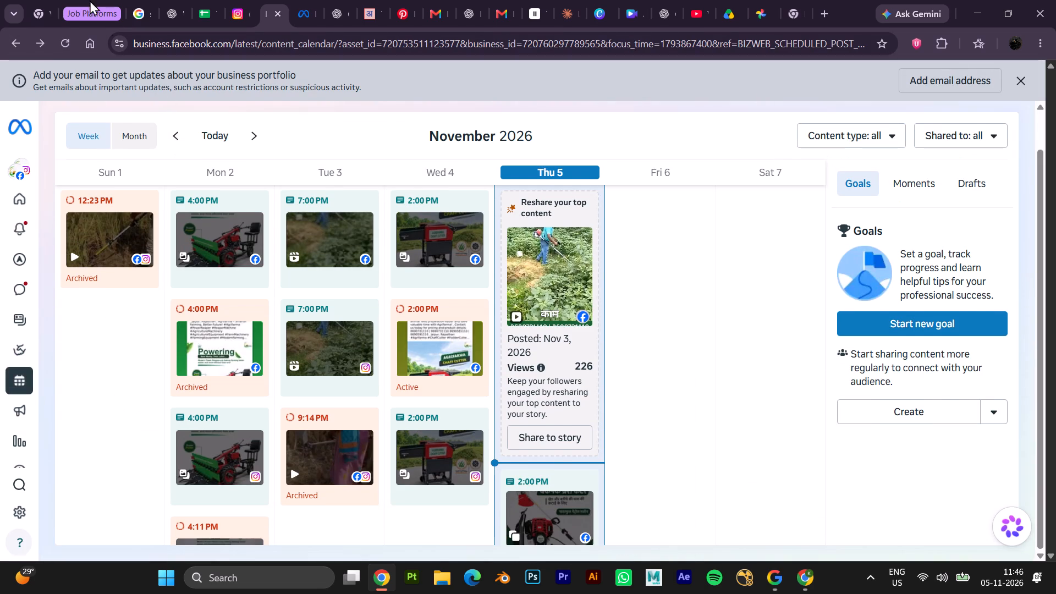
left_click(59, 49)
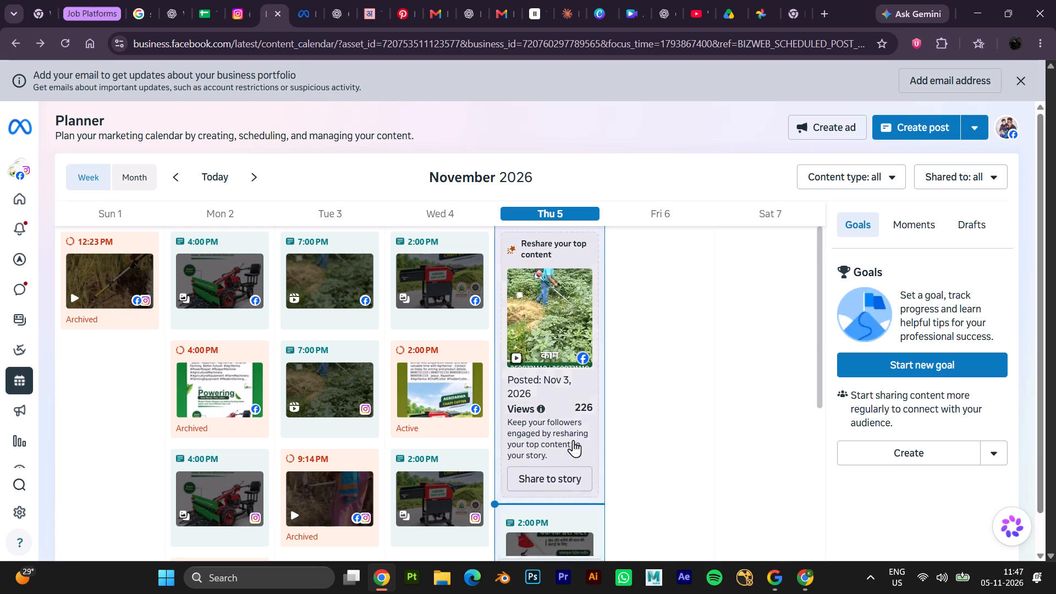
scroll(557, 413, "down", 3)
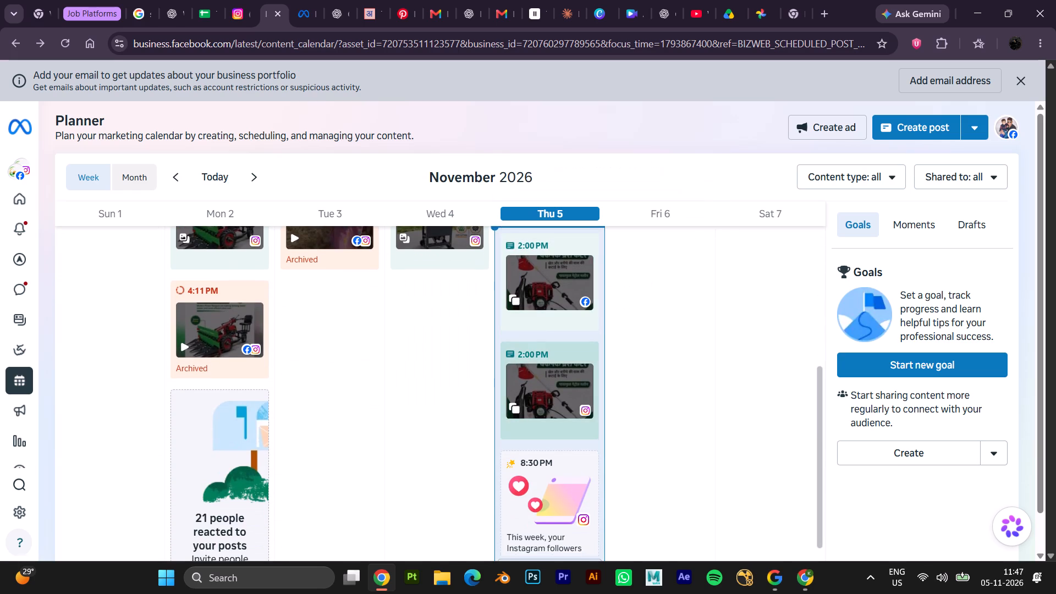
scroll(557, 413, "down", 1)
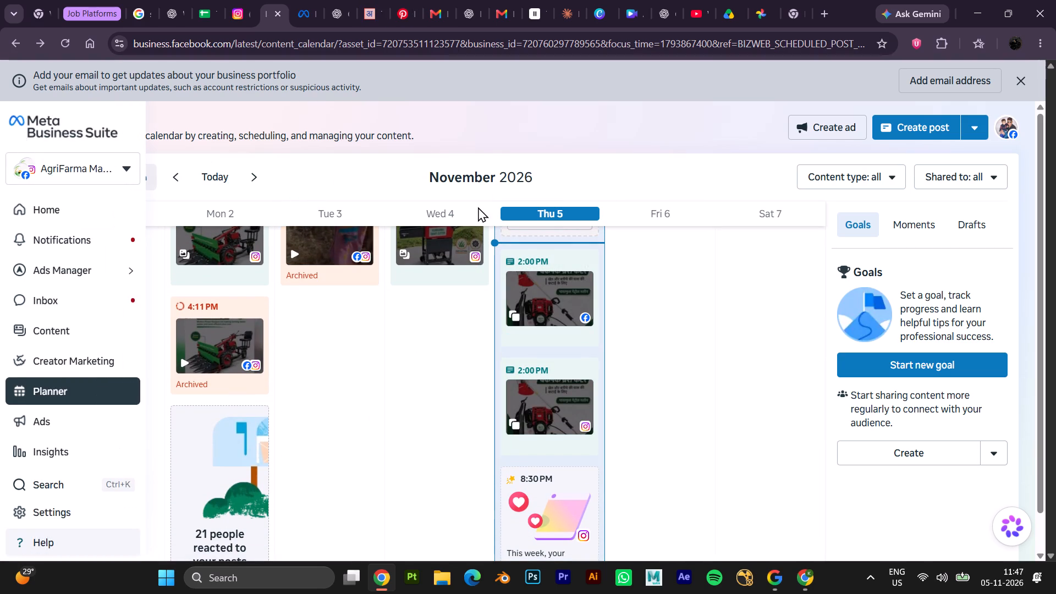
Create a new post and add the "6 Nov." brush cutter image from the Agrifarma folder.
left_click(929, 131)
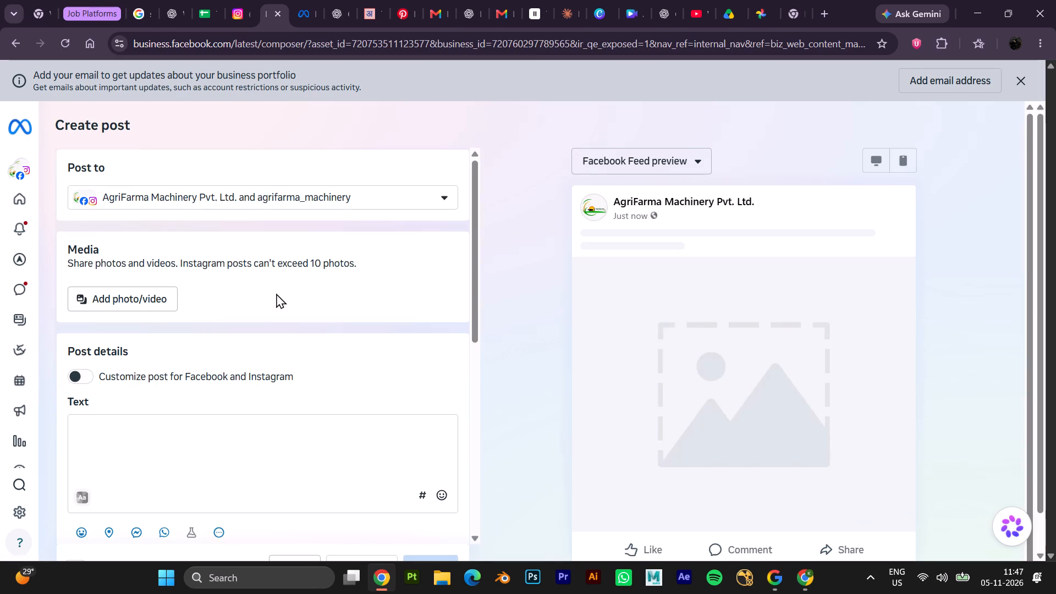
left_click(130, 294)
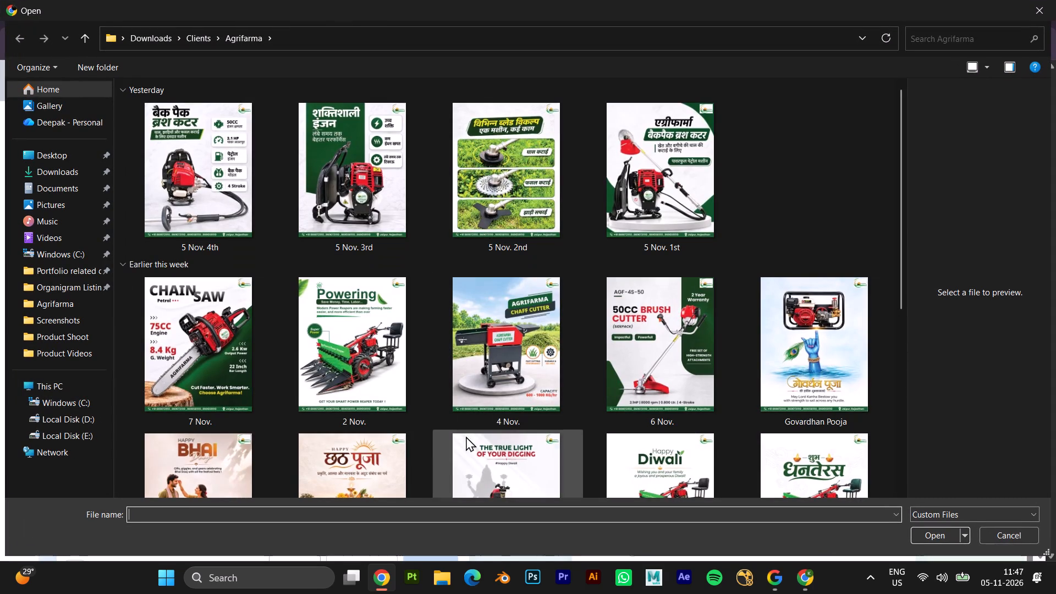
left_click(651, 361)
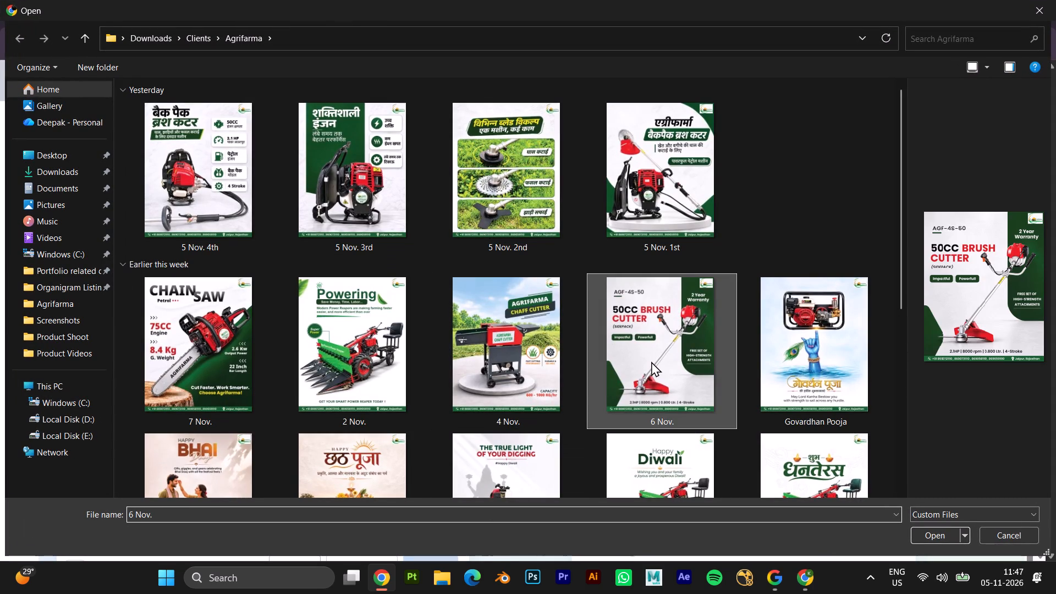
left_click(651, 361)
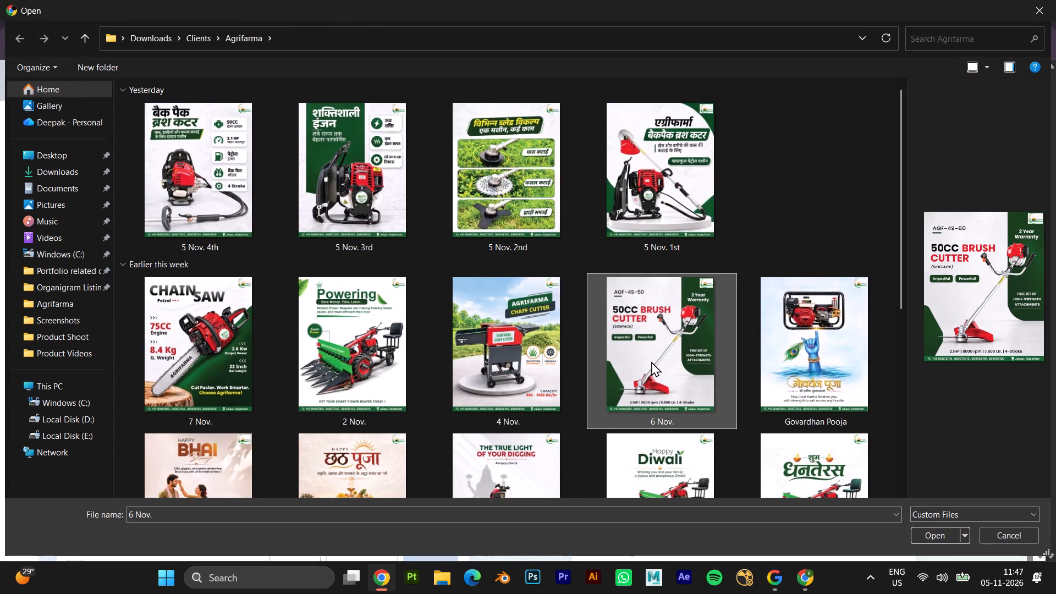
double_click(651, 361)
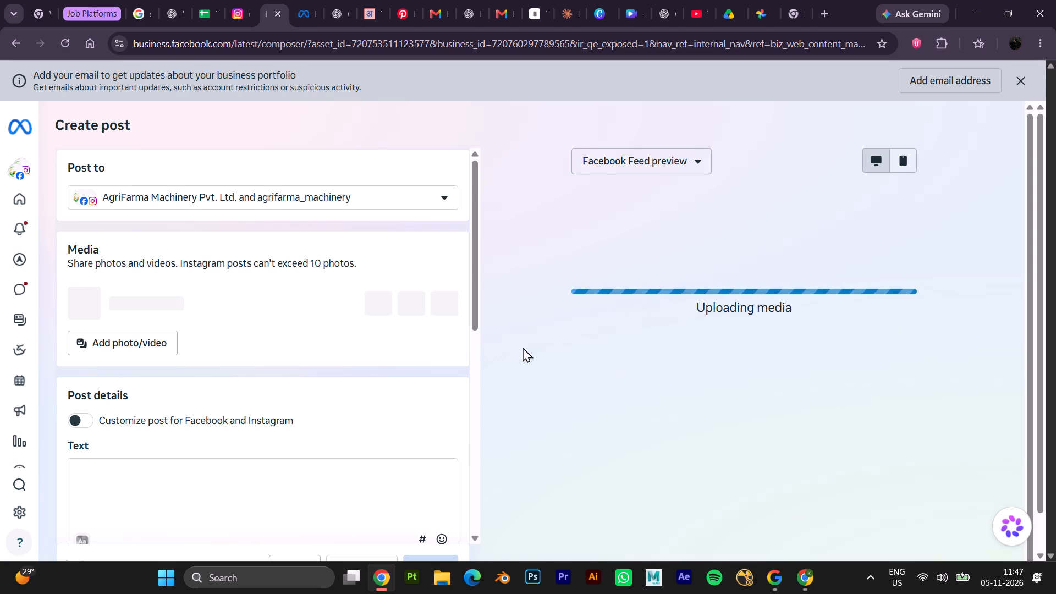
Leave the post composer and discard the unsaved post with the 50CC brush cutter image.
left_click(17, 47)
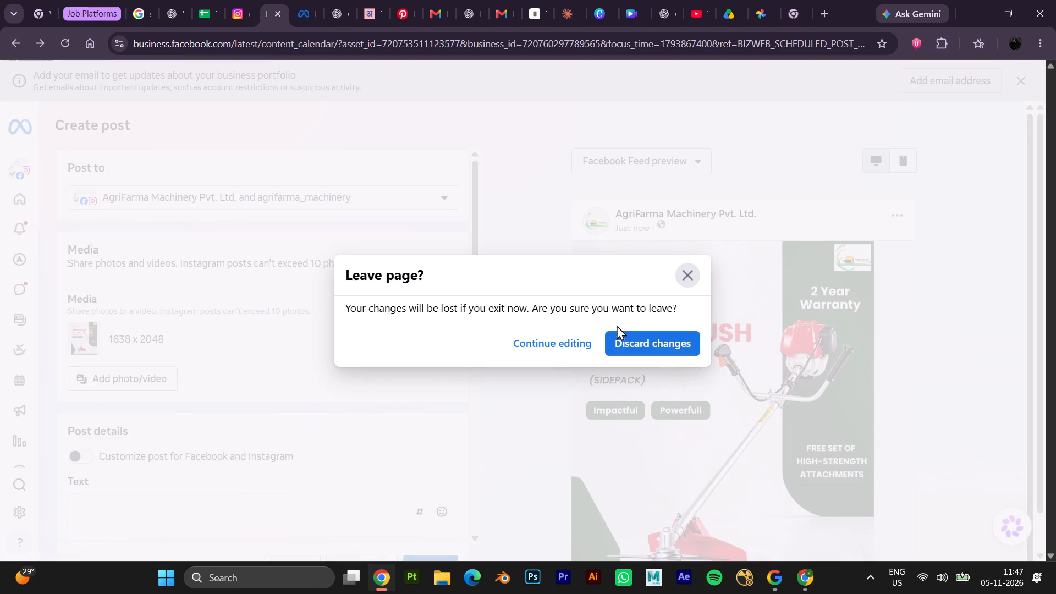
left_click(634, 345)
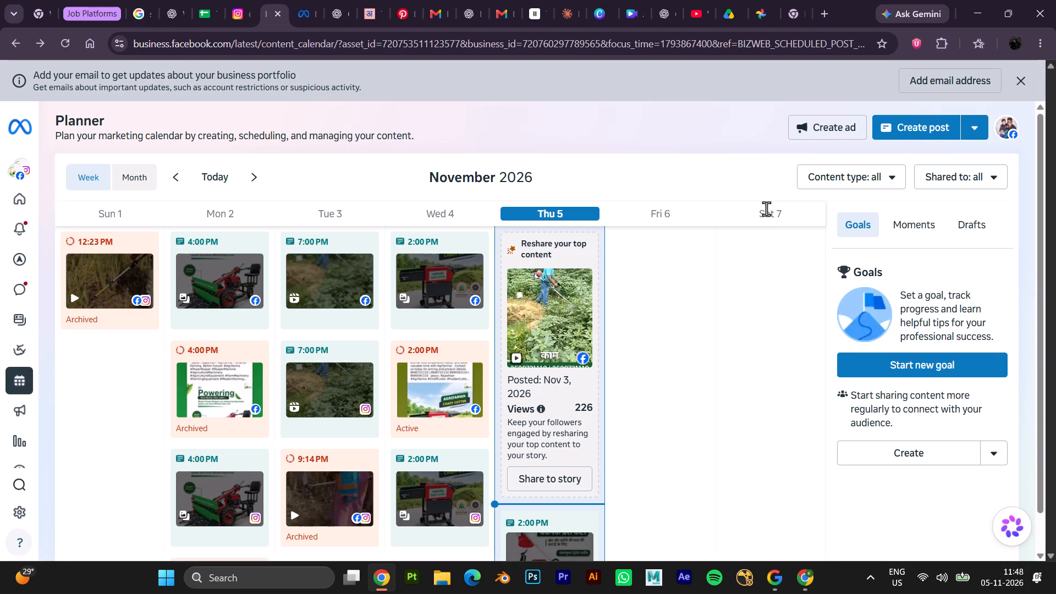
Create a new post from the Planner and add the Dhanteras image from the Agrifarma folder.
left_click(896, 135)
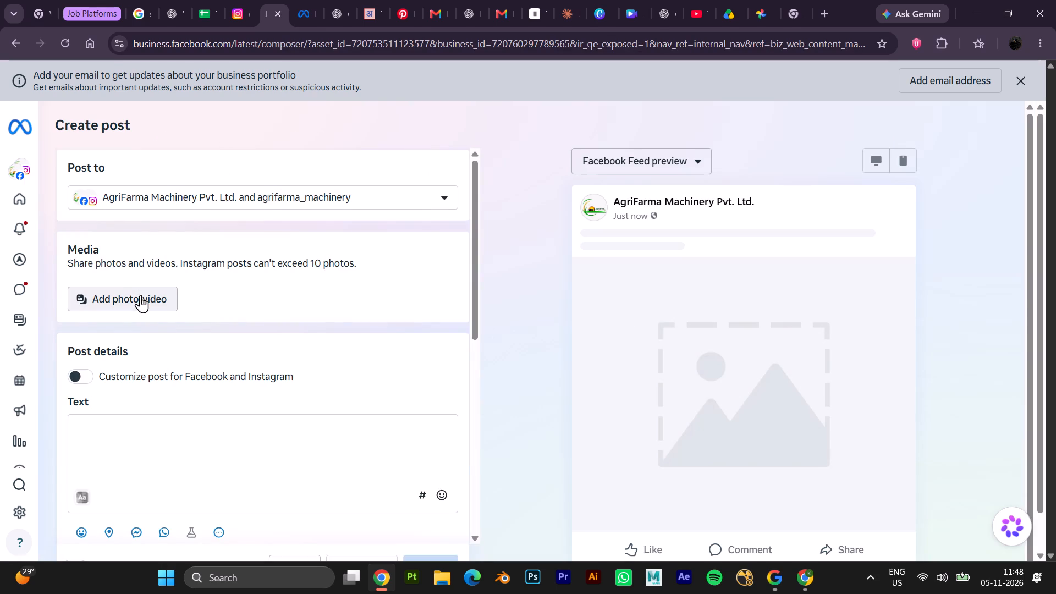
left_click(140, 295)
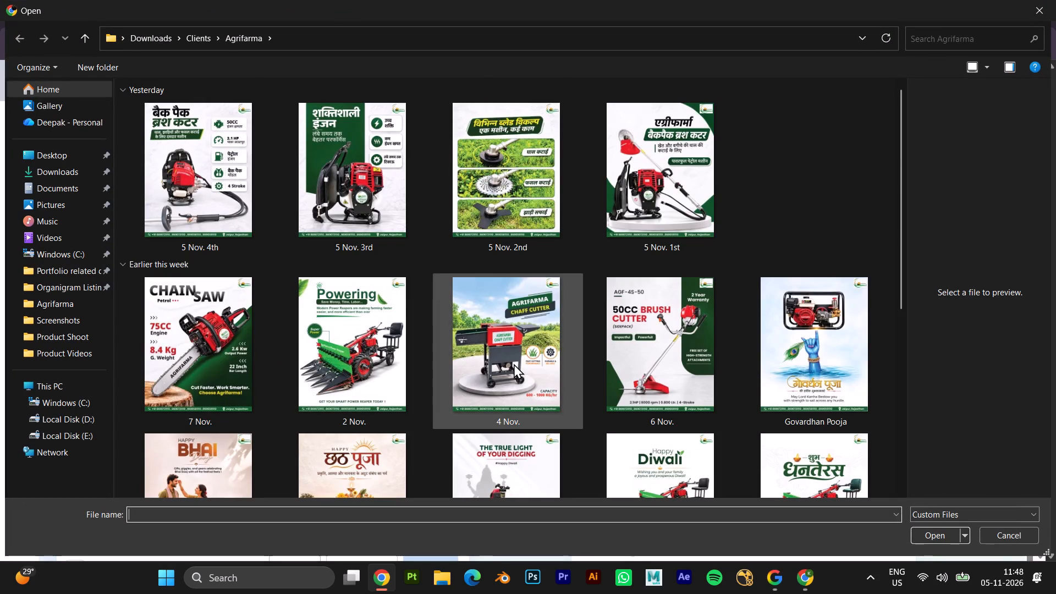
left_click(514, 364)
key("Down")
key("Right")
key("Right")
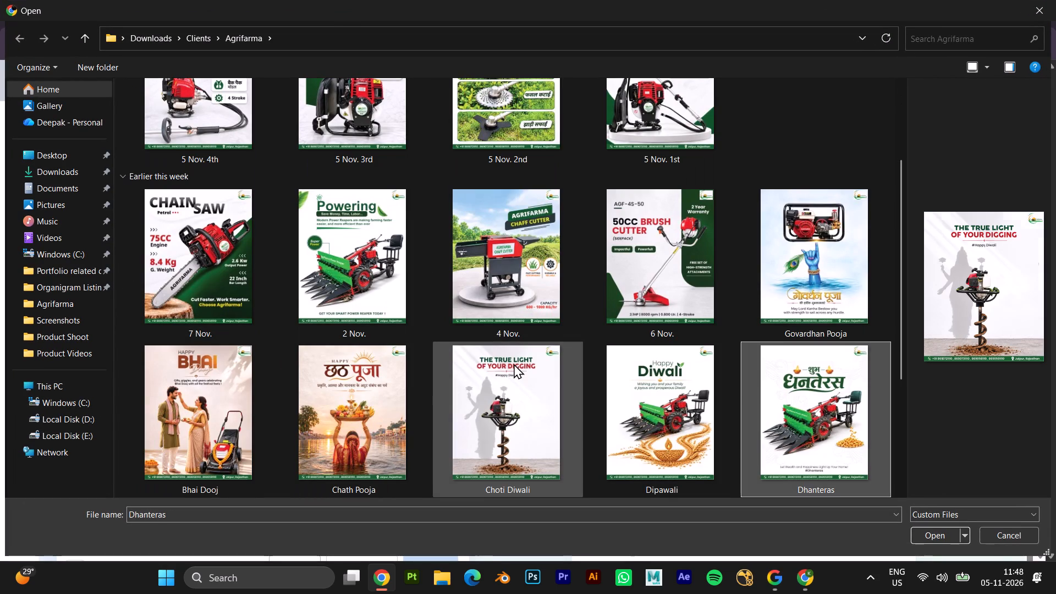
key("Return")
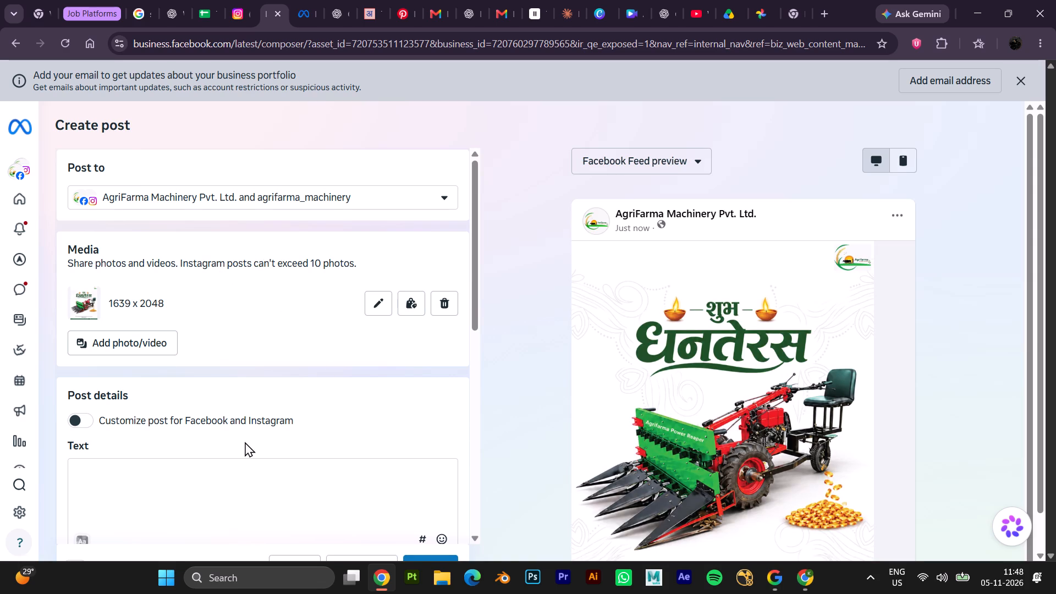
scroll(583, 380, "up", 1)
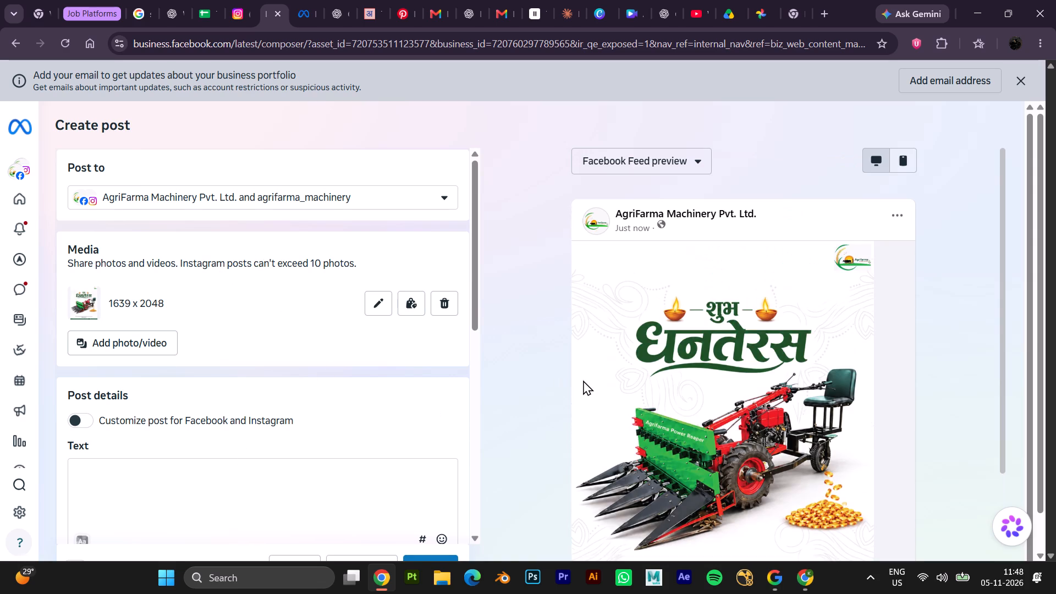
scroll(596, 347, "down", 1)
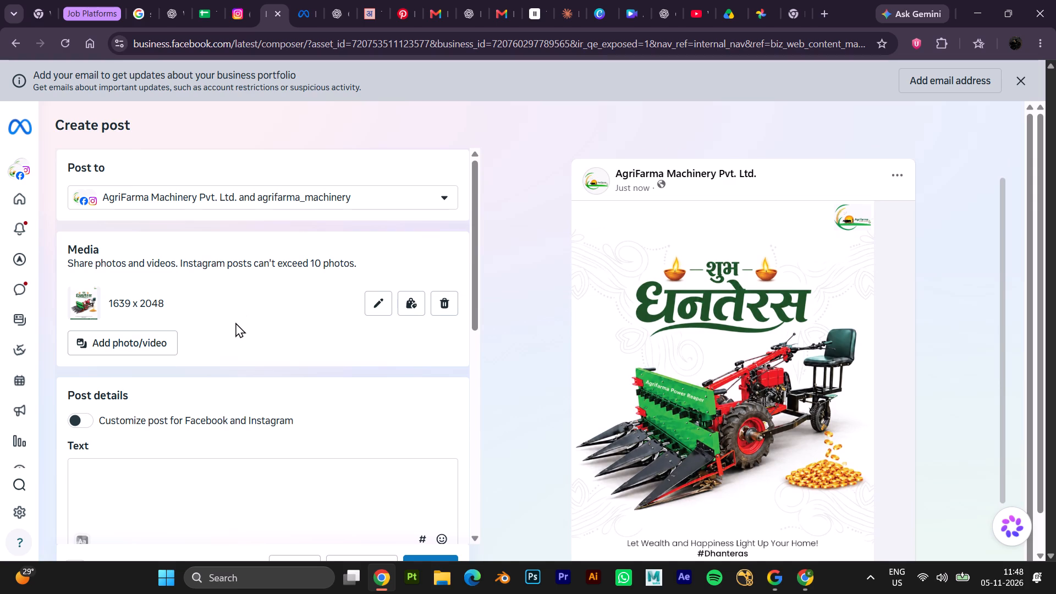
scroll(224, 330, "down", 1)
left_click(179, 388)
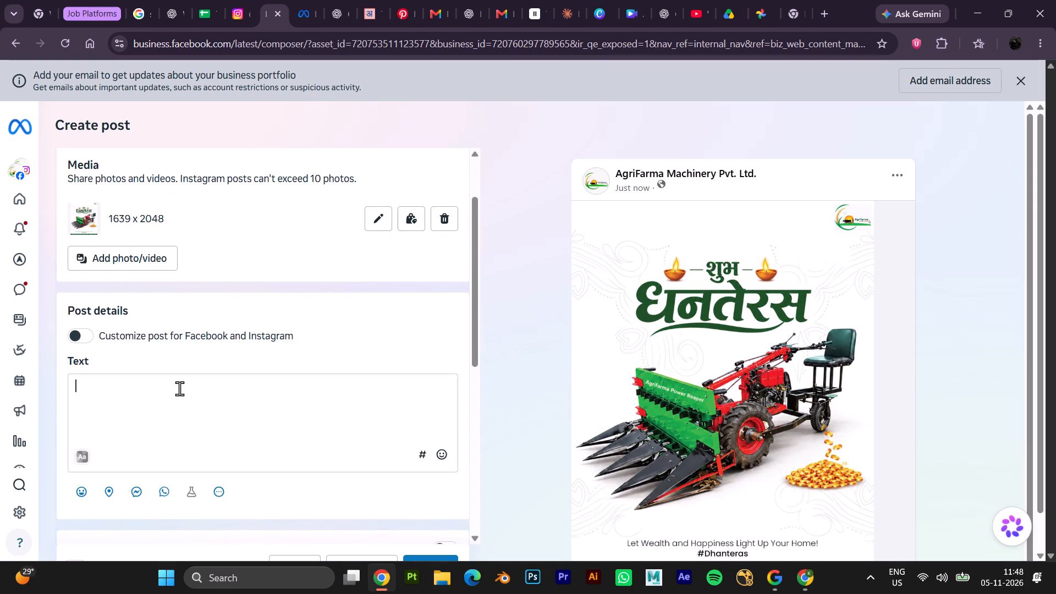
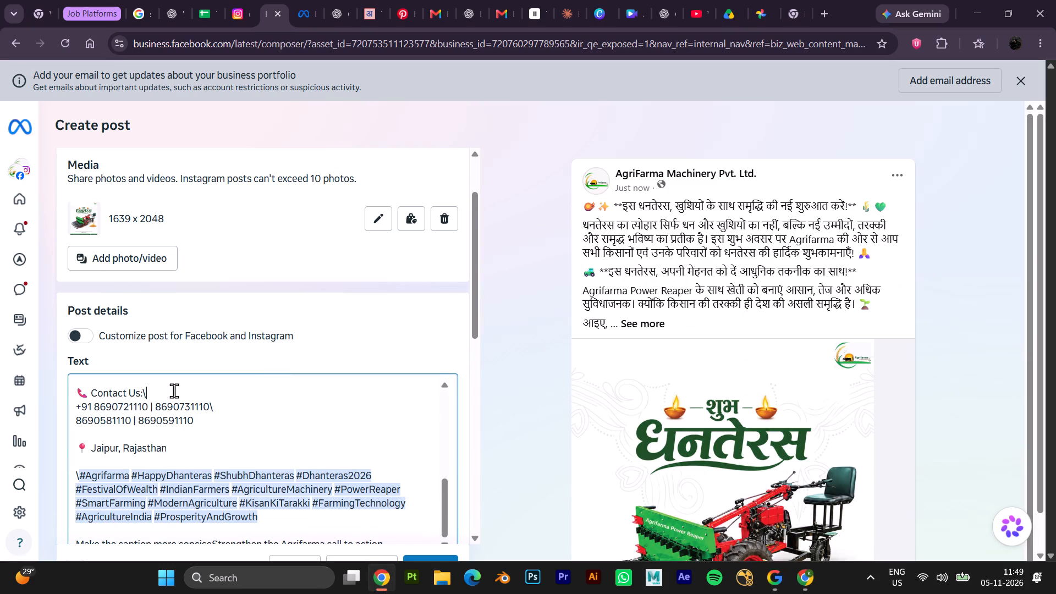
key("BackSpace")
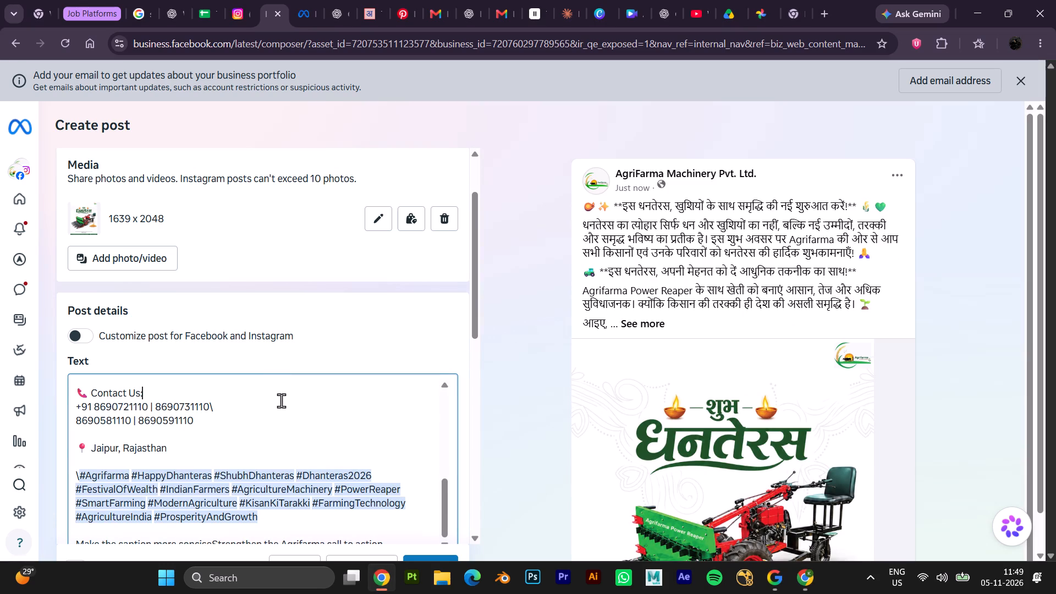
left_click(281, 400)
key("BackSpace")
scroll(203, 437, "down", 1)
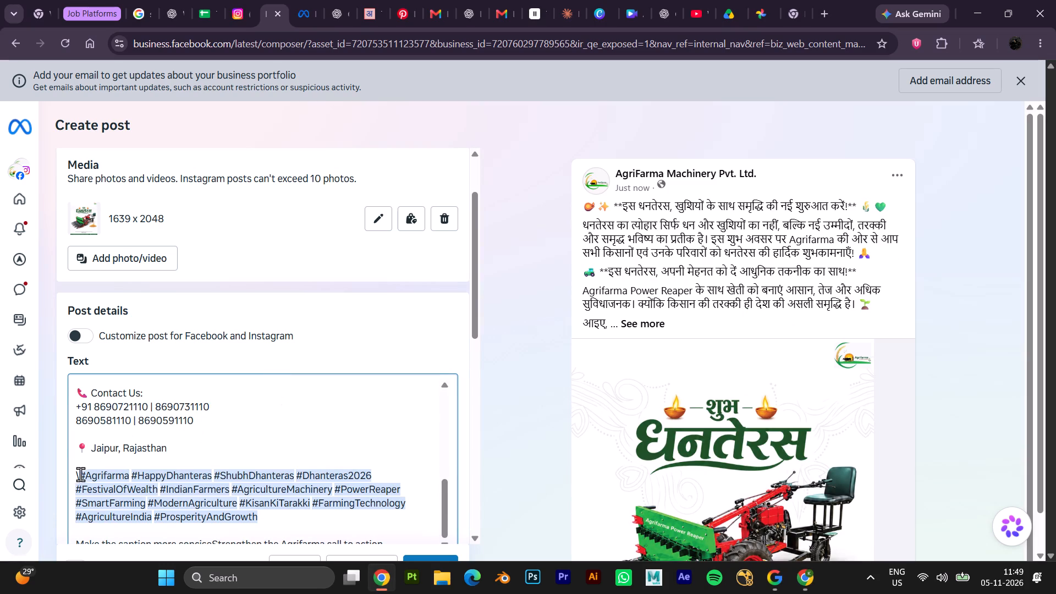
left_click(77, 475)
key("Right")
key("BackSpace")
Delete the "Jaipur, Rajasthan" line with its pin emoji and keep an extra blank line above the hashtags.
key("Up")
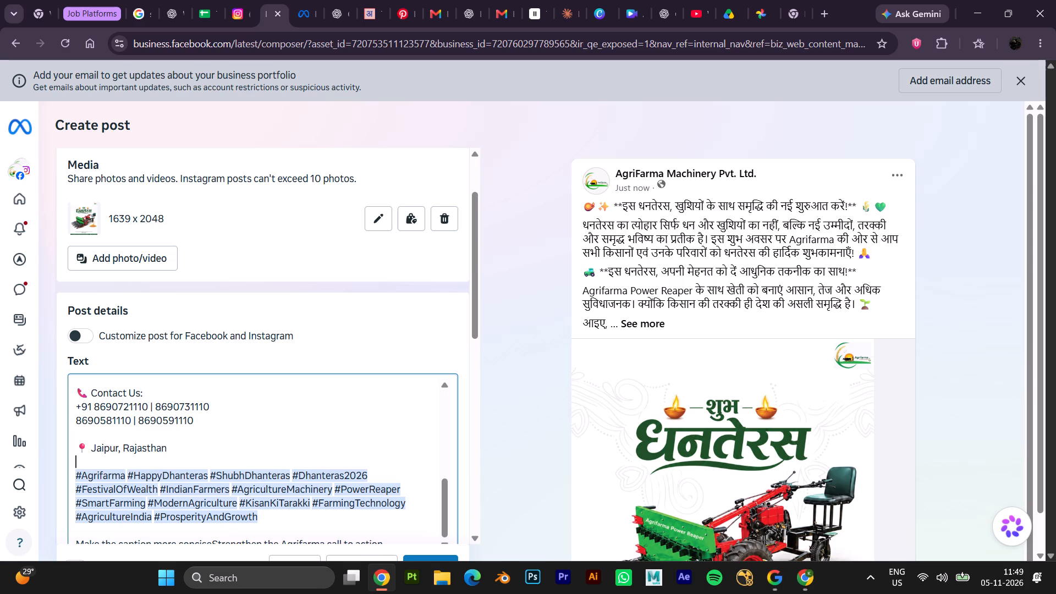
key("Up")
key("shift+Right")
key("shift+Right")
key("shift+Right")
key("shift+Right")
key("shift+Right")
key("shift+Right")
key("shift+Right")
key("shift+Right")
key("shift+Right")
key("shift+Right")
key("shift+Right")
key("shift+Right")
key("shift+Right")
key("shift+Right")
key("shift+Right")
key("shift+Right")
key("shift+Right")
key("shift+Right")
key("shift+Right")
key("shift+Right")
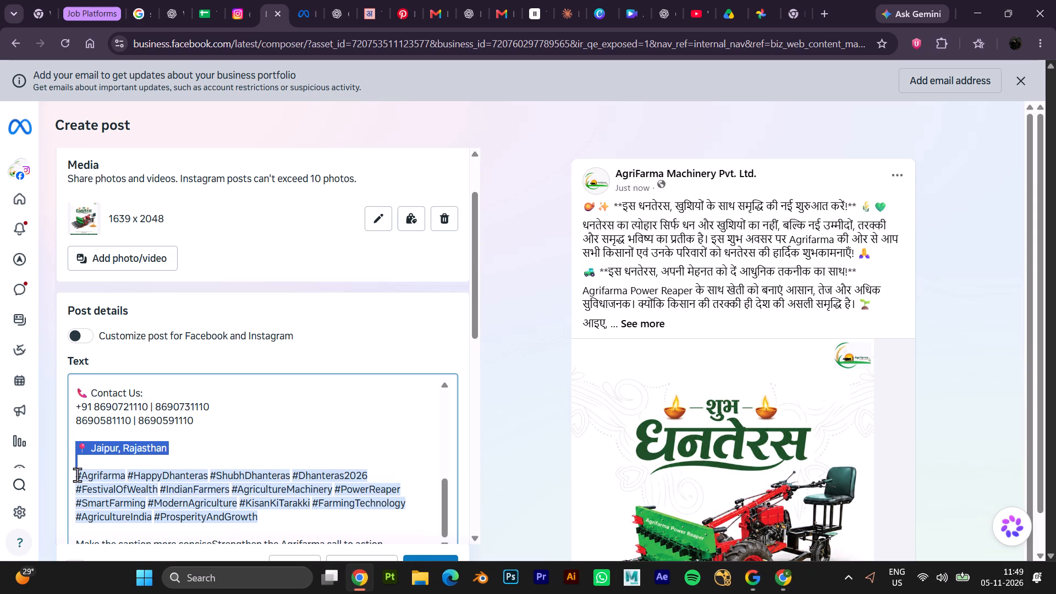
key("shift+Left")
key("BackSpace")
key("BackSpace")
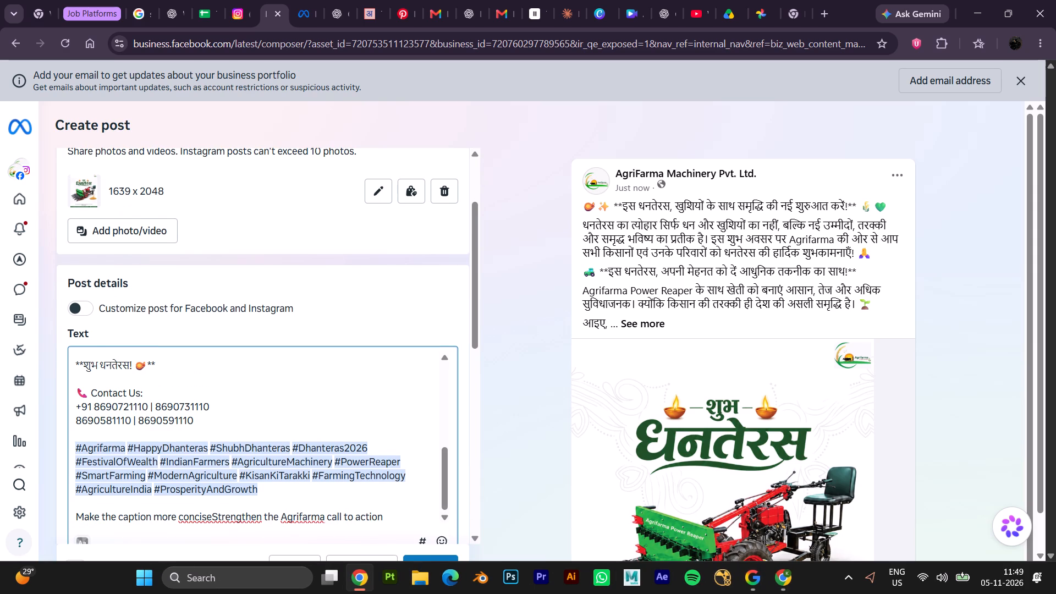
key("shift+Return")
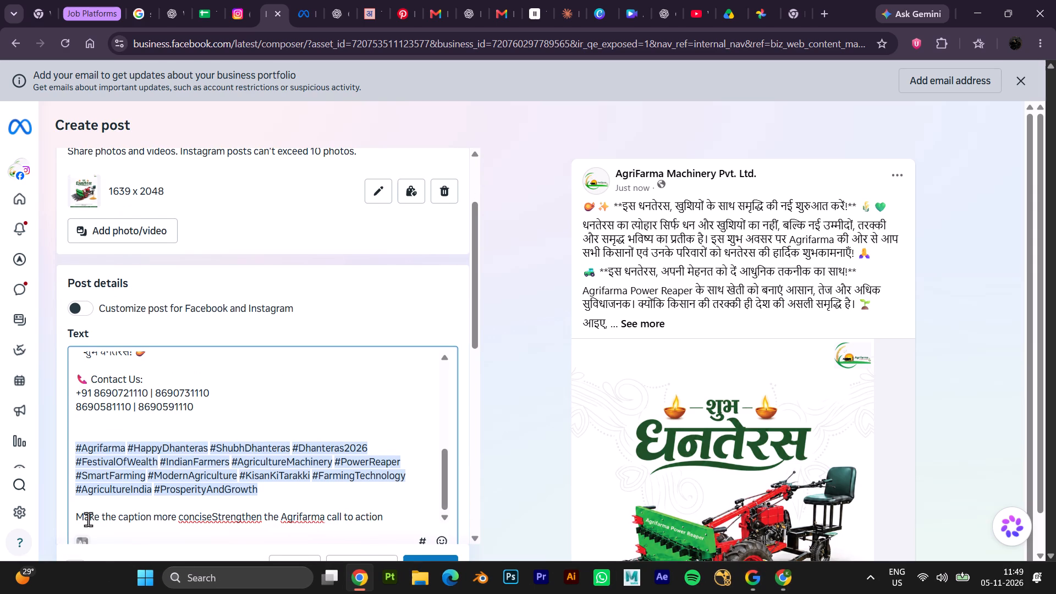
Delete the leftover ChatGPT suggestion line "Make the caption more conciseStrengthen the Agrifarma call to action" and the blank lines after the hashtags.
left_click(88, 519)
key("Left")
key("Left")
key("shift+Right")
key("shift+Right")
key("shift+Right")
key("shift+Right")
key("shift+Right")
key("shift+Right")
key("shift+Right")
key("shift+Right")
key("shift+Right")
key("shift+Right")
key("shift+Right")
key("shift+Right")
key("shift+Right")
key("shift+Right")
key("shift+Right")
key("shift+Right")
key("shift+Right")
key("shift+Right")
key("shift+Right")
key("shift+Right")
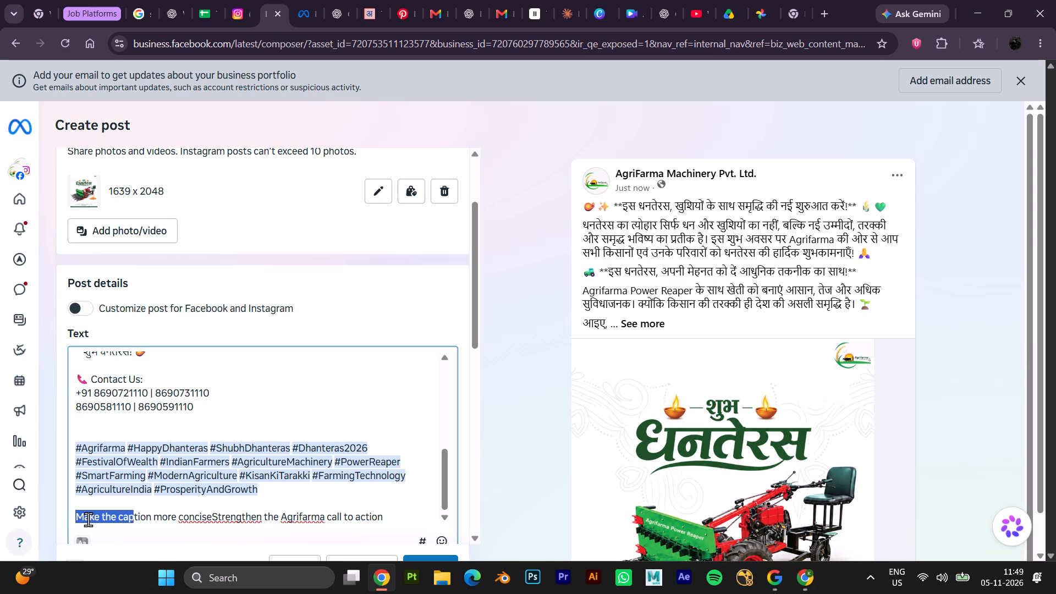
key("shift+Down")
key("BackSpace")
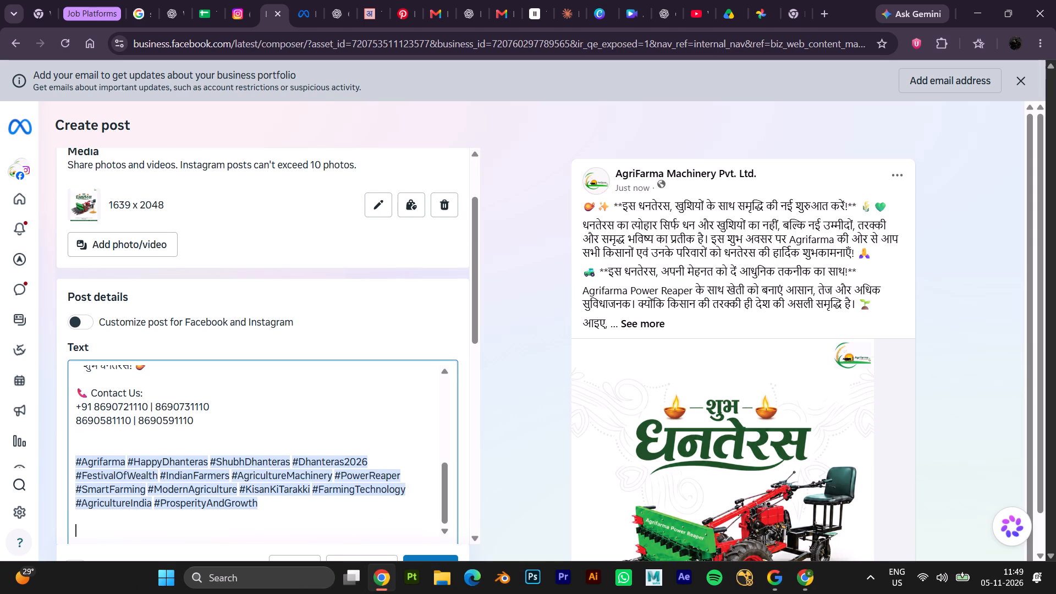
key("BackSpace")
key("BackSpace")
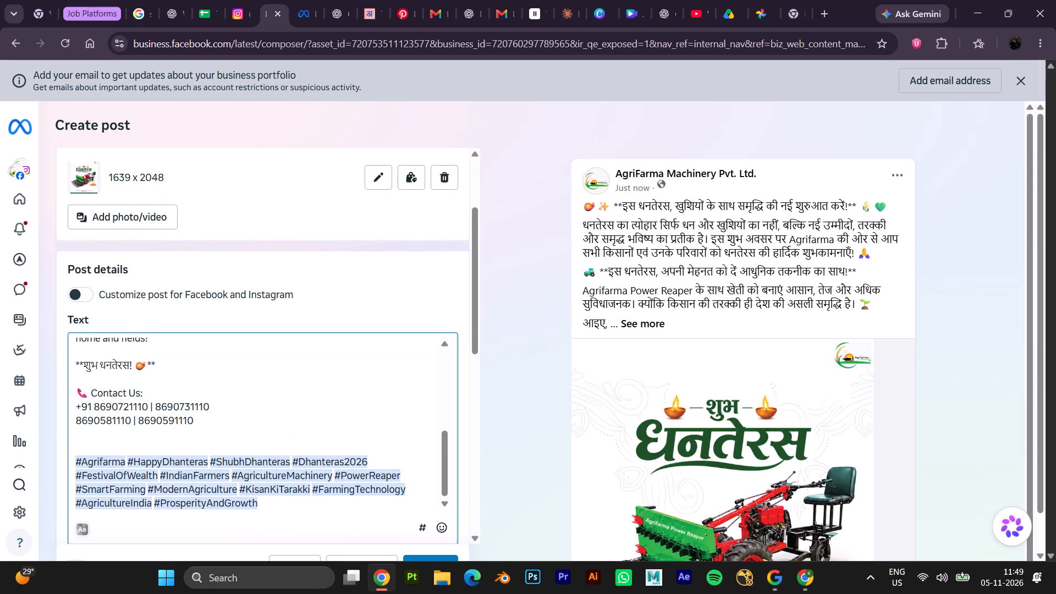
Remove the double asterisks before and after the "शुभ धनतेरस!" greeting line.
key("Up")
key("Up")
key("Up")
key("Up")
key("Up")
key("Up")
key("Up")
key("Up")
key("Up")
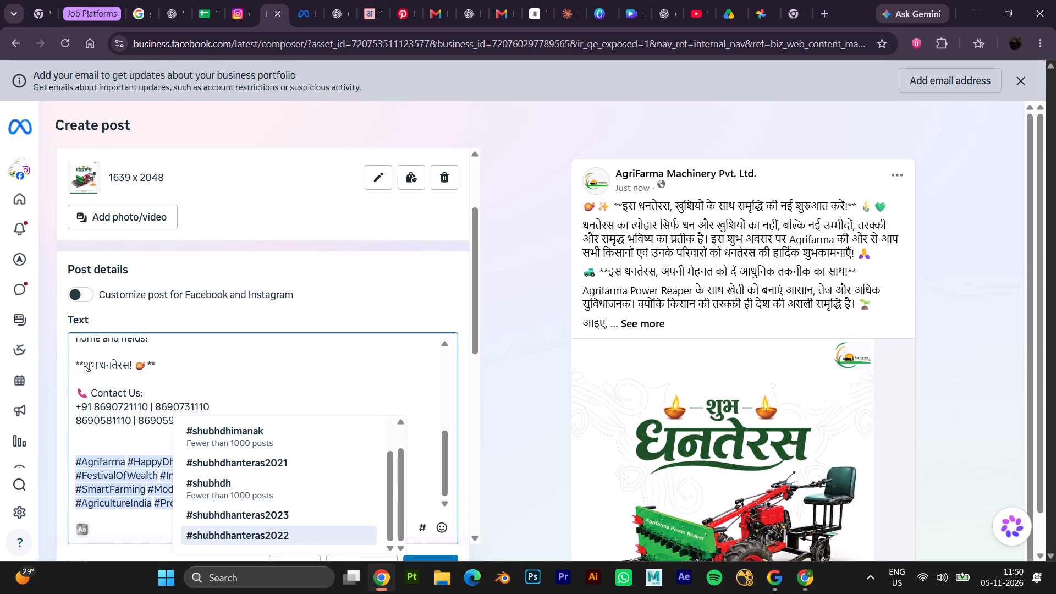
key("Up")
key("Up")
key("Up")
key("Up")
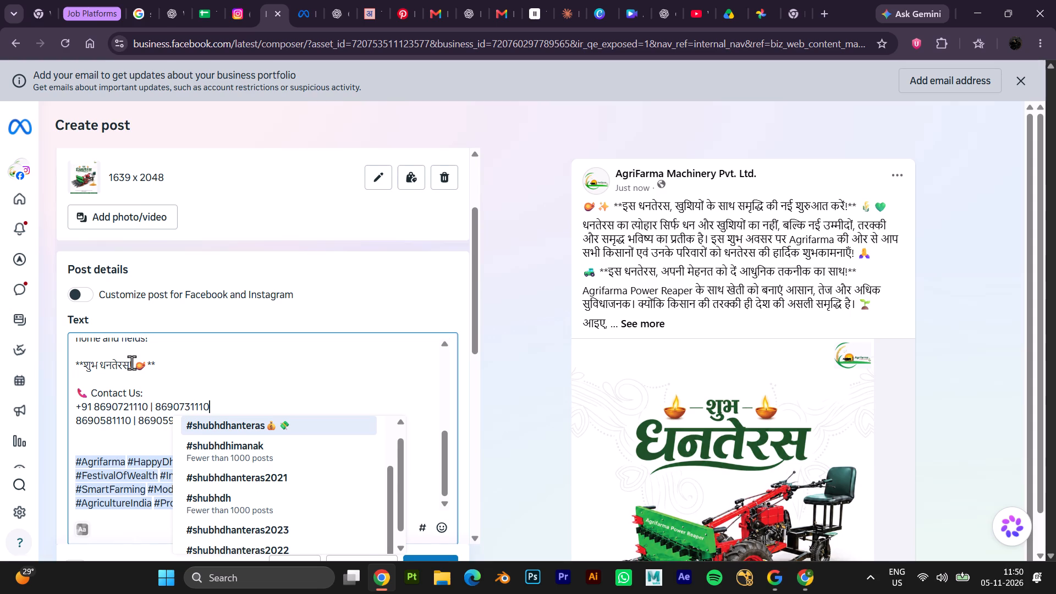
left_click(161, 356)
key("Down")
key("shift+Right")
key("shift+Right")
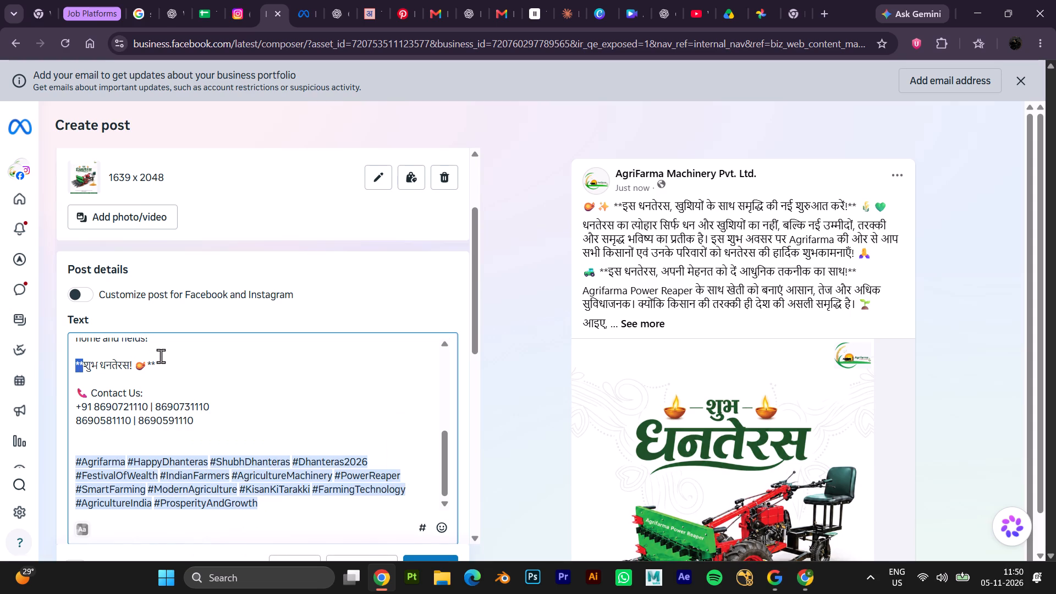
key("BackSpace")
key("Right")
key("Right")
key("Right")
key("Right")
key("Right")
key("Right")
key("Right")
key("Right")
key("Right")
key("Right")
key("Right")
key("Right")
key("Right")
key("Right")
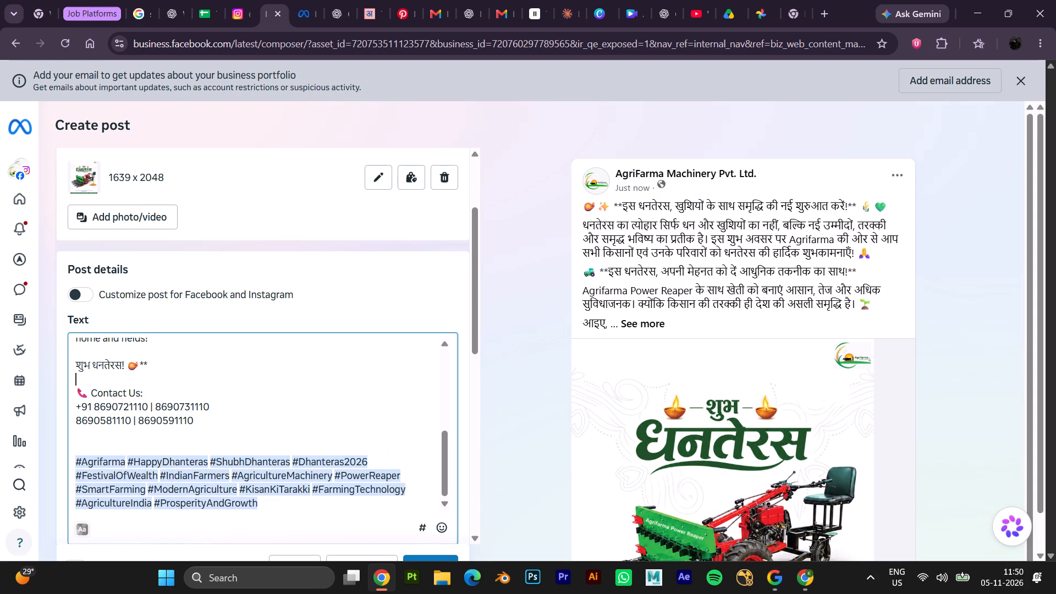
key("Right")
key("Left")
key("Left")
key("shift+Left")
key("shift+Left")
key("BackSpace")
Remove the double asterisks before and after the "इस धनतेरस, अपनी मेहनत को दें आधुनिक तकनीक का साथ!" line.
key("Up")
key("Up")
key("Up")
key("Up")
key("Down")
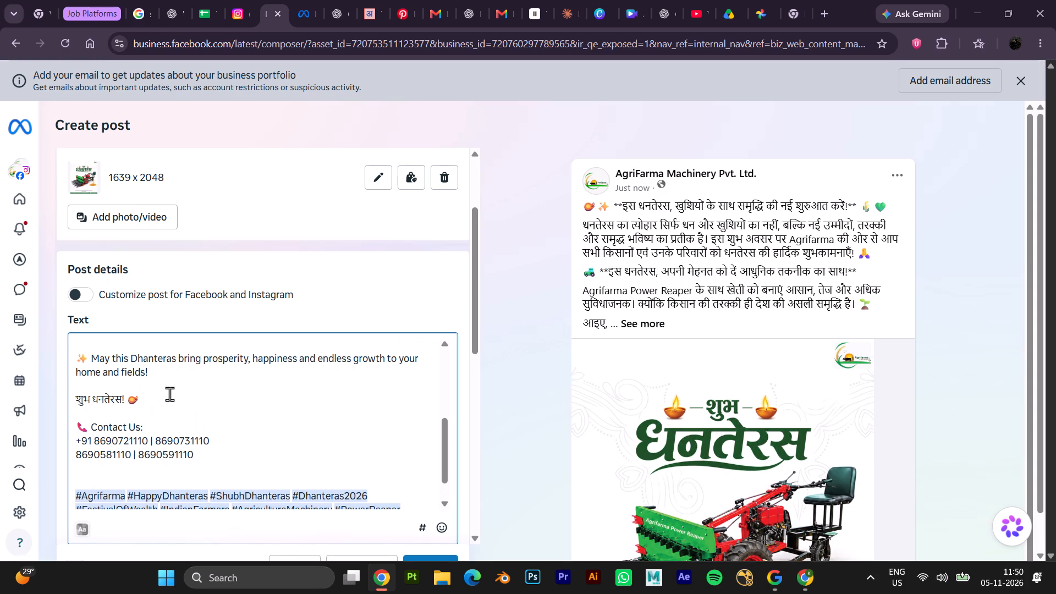
left_click(163, 361)
key("Up")
key("Up")
key("Up")
key("Up")
key("Up")
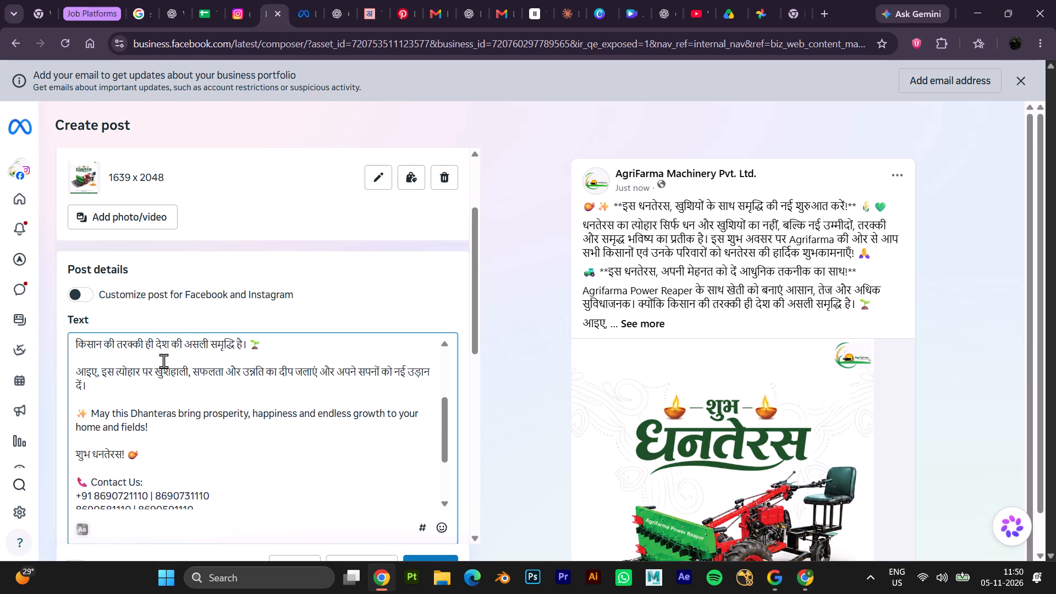
key("Up")
key("Up")
key("Up")
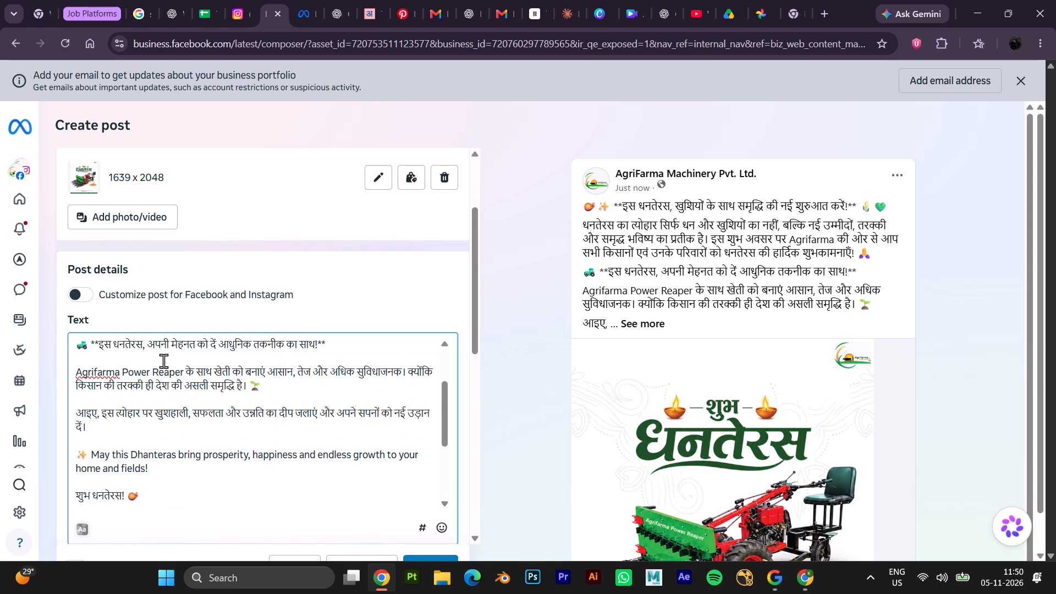
key("Up")
key("Down")
key("Left")
key("Left")
key("Left")
key("Left")
key("Left")
key("Left")
key("Left")
key("Left")
key("Left")
key("Left")
key("Left")
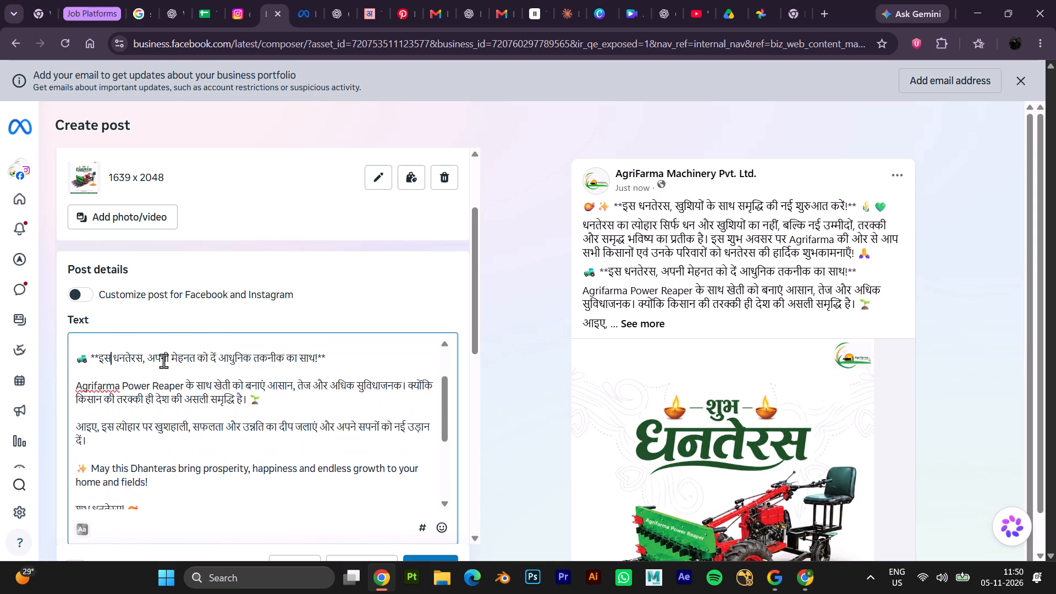
key("Left")
key("shift+Left")
key("shift+Left")
key("BackSpace")
key("Right")
key("Right")
key("Right")
key("Right")
key("Right")
key("Right")
key("Right")
key("Right")
key("Right")
key("Right")
key("Right")
key("Right")
key("Right")
key("Right")
key("Right")
key("Right")
key("Right")
key("Right")
key("Right")
key("Right")
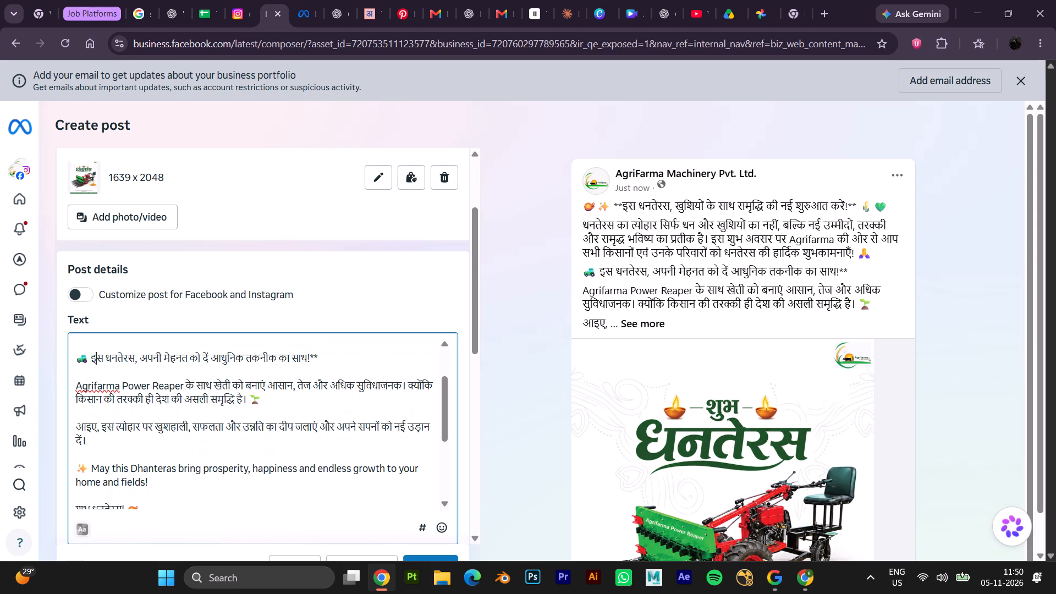
key("Left")
key("shift+Left")
key("shift+Left")
key("BackSpace")
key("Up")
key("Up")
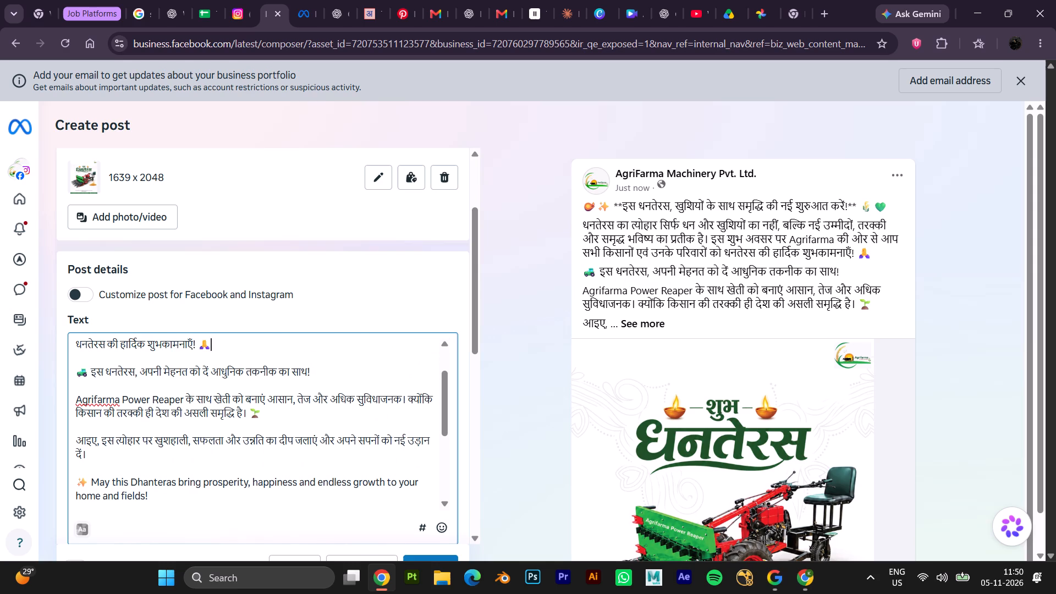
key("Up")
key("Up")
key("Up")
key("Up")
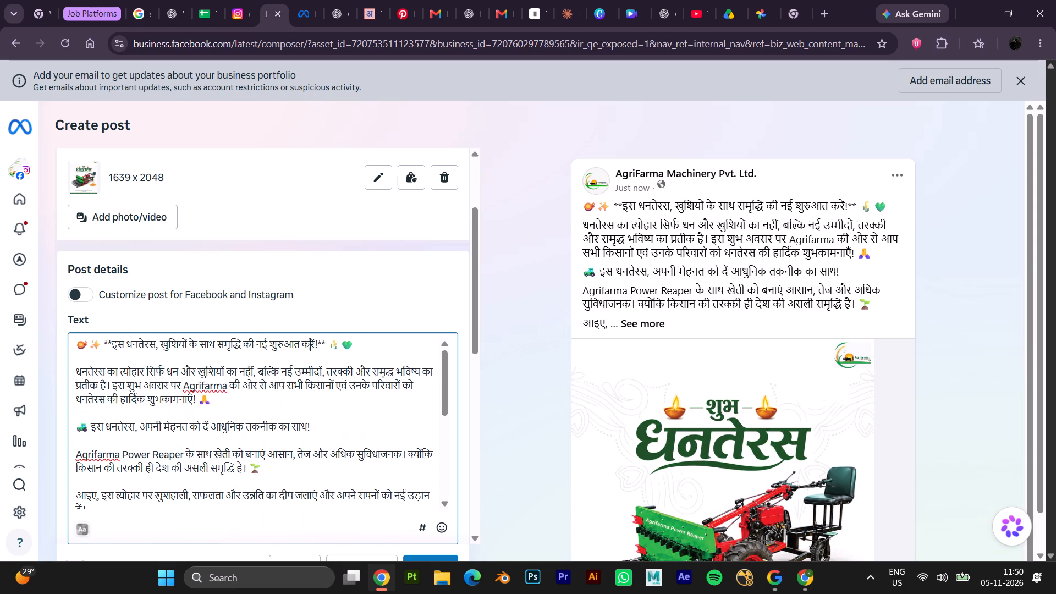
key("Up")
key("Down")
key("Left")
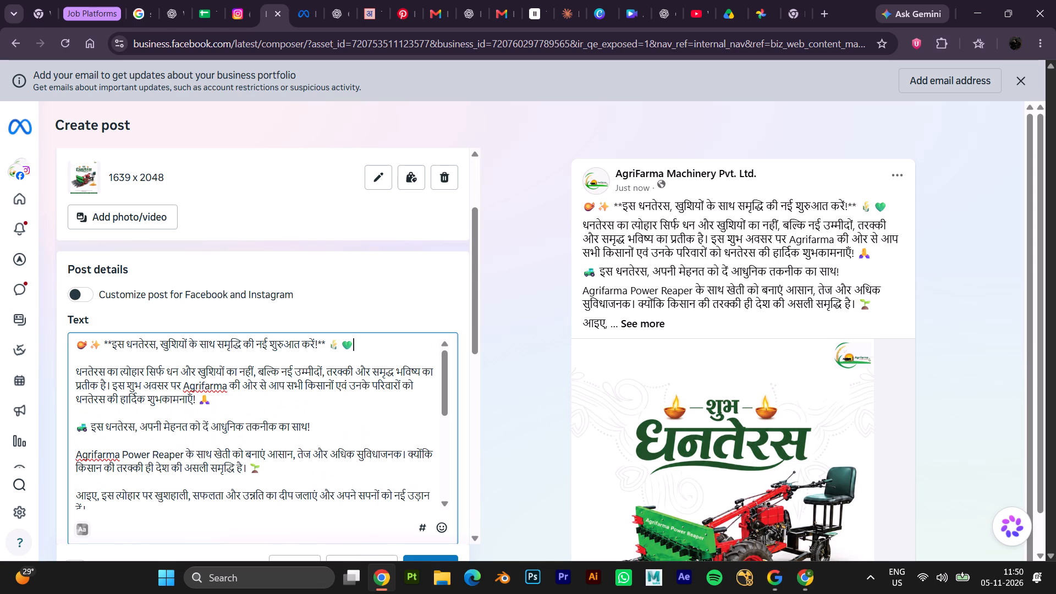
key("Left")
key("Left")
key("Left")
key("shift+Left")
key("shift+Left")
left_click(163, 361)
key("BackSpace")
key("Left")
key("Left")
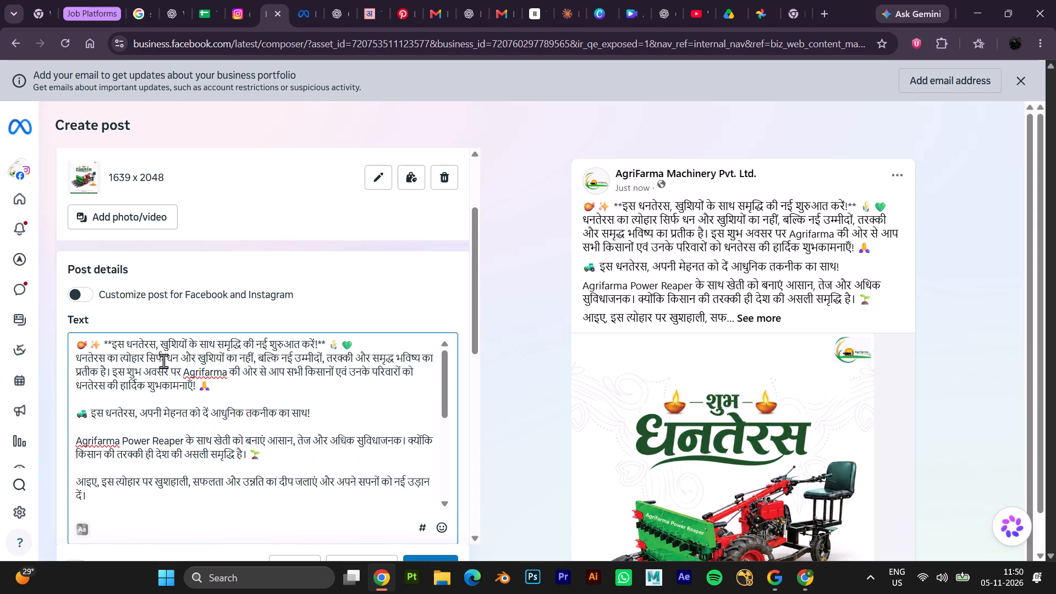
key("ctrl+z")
Remove the double asterisks before and after "इस धनतेरस, खुशियों के साथ समृद्धि की नई शुरुआत करें!" in the opening line.
key("Up")
key("Left")
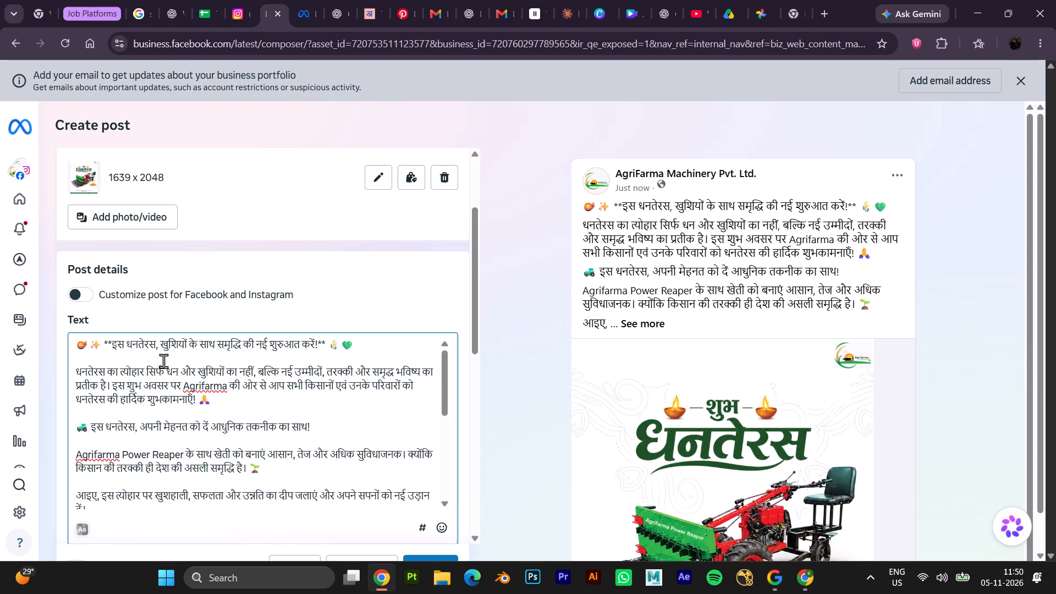
key("Right")
key("Right")
key("Right")
key("shift+Right")
key("shift+Right")
key("BackSpace")
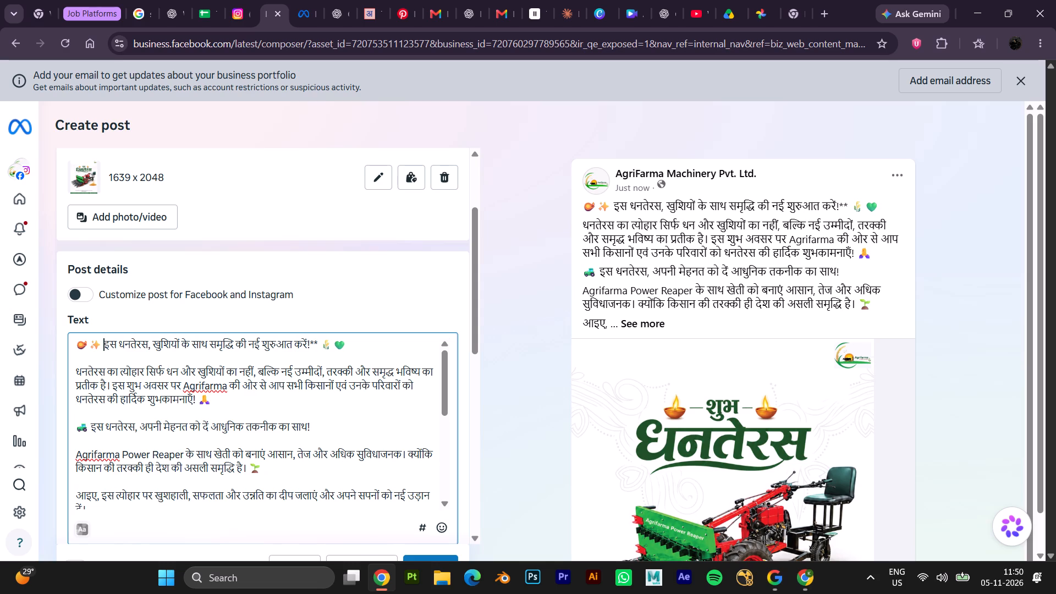
key("Right")
key("Right")
key("Right")
key("Right")
key("Right")
key("Right")
key("Right")
key("Right")
key("Right")
key("Right")
key("Right")
key("Right")
key("Right")
key("Right")
key("Right")
key("Right")
key("Right")
key("Right")
key("Right")
key("Right")
key("Right")
key("shift+Left")
key("shift+Left")
key("BackSpace")
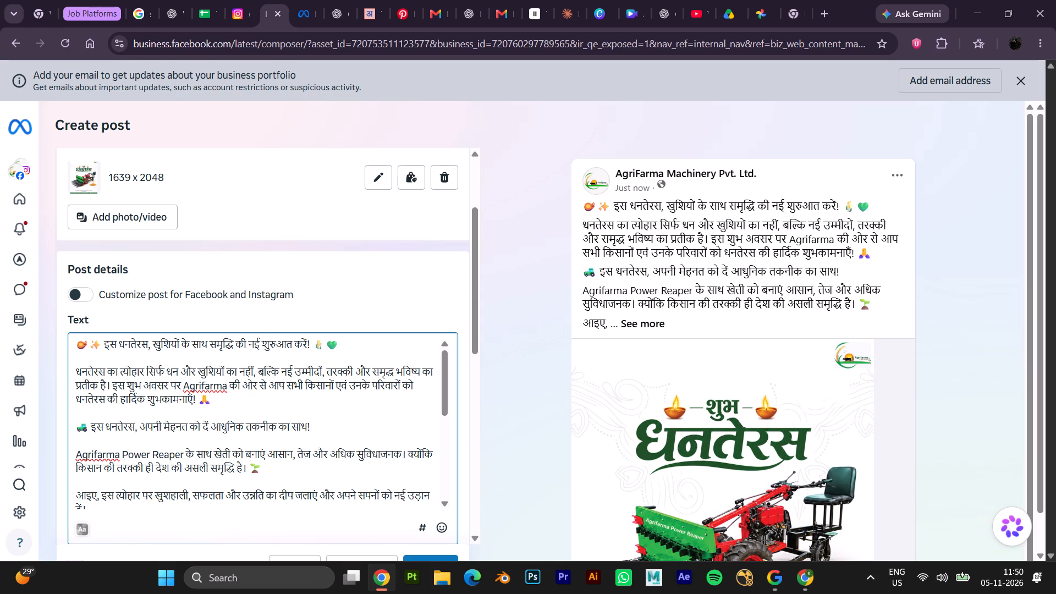
Review the cleaned-up Dhanteras caption from its opening line to the hashtags and dismiss the collaborator tip.
key("Up")
key("Up")
key("Up")
scroll(169, 382, "up", 4)
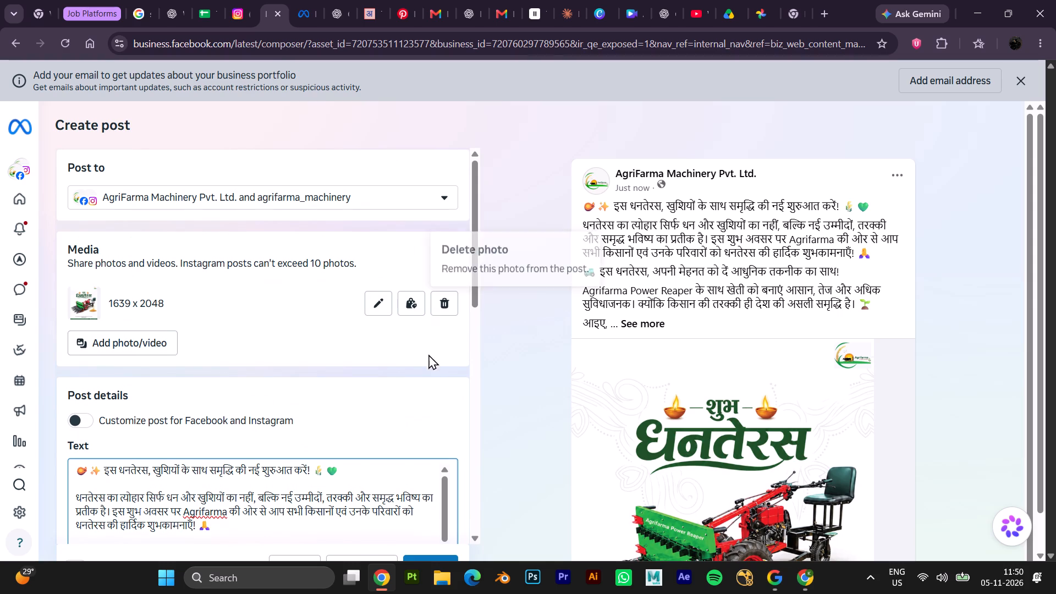
scroll(637, 319, "up", 6)
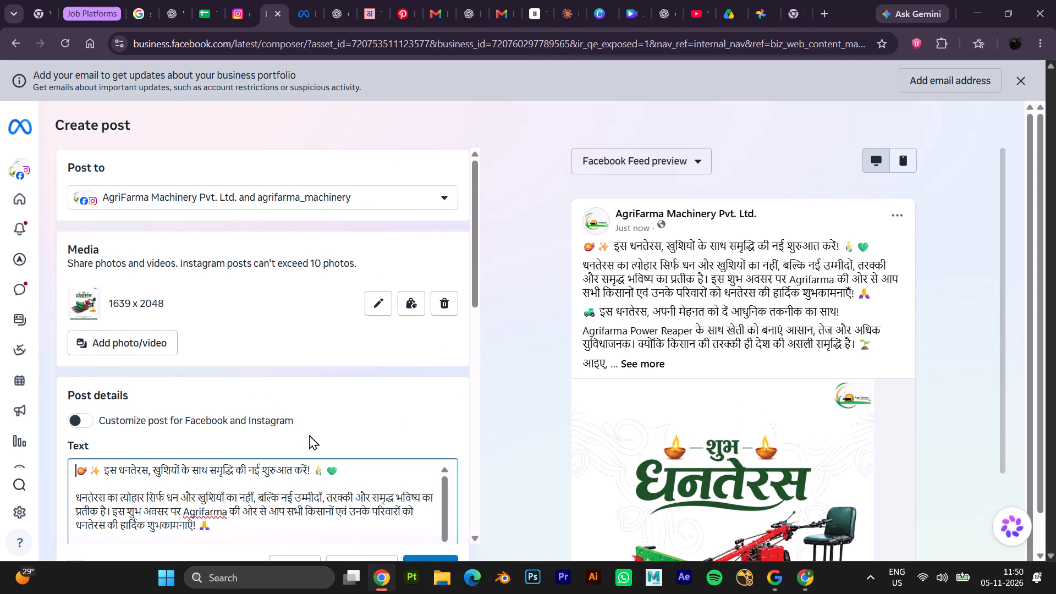
scroll(309, 435, "down", 7)
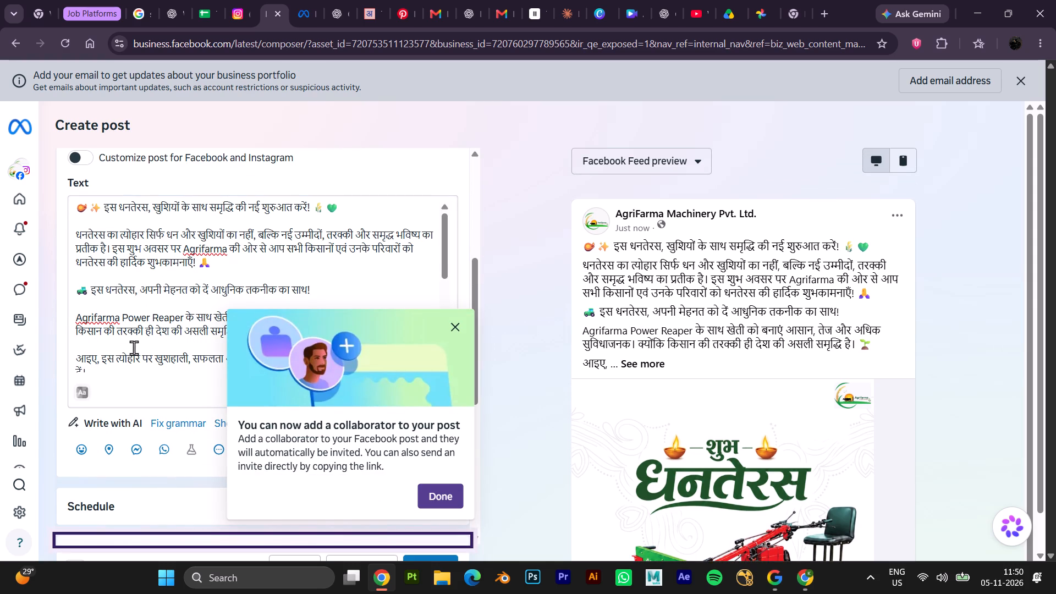
scroll(134, 348, "down", 3)
left_click(222, 265)
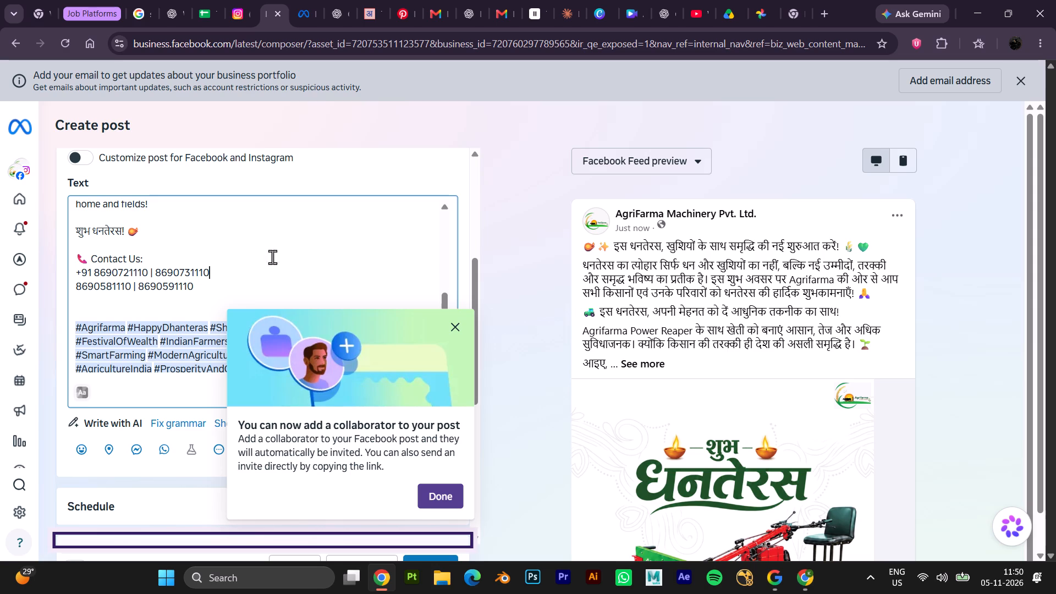
left_click(450, 315)
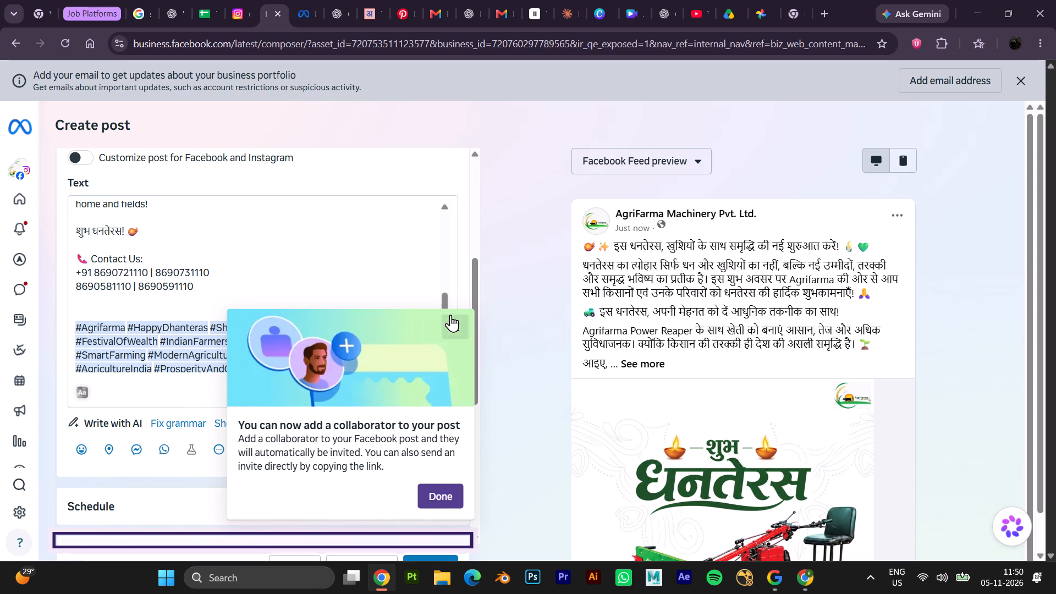
Turn on scheduling for the post and set both the Facebook and Instagram dates to Nov 6, 2026.
scroll(267, 272, "down", 2)
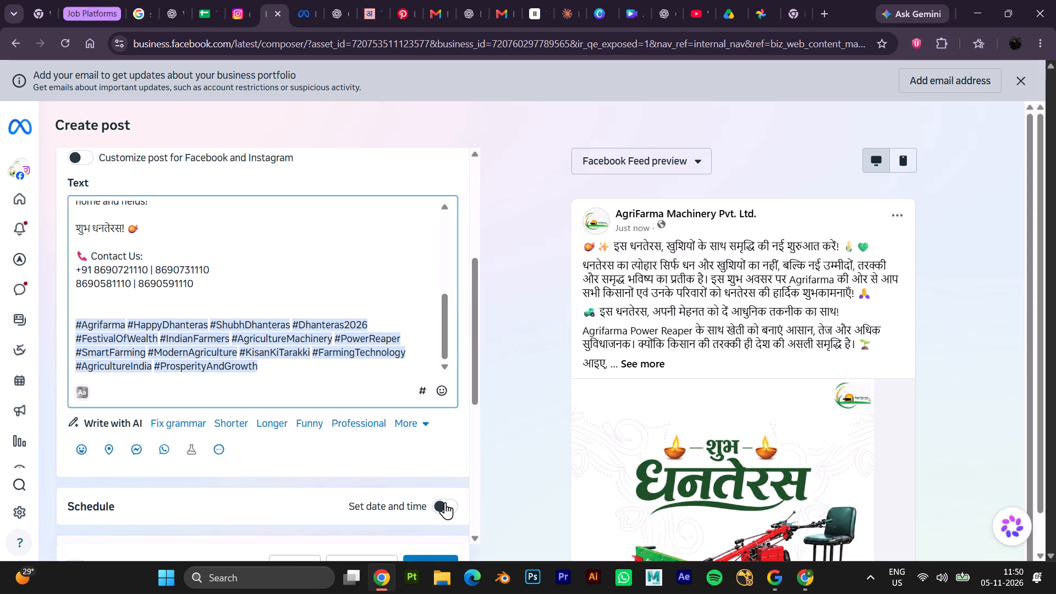
left_click(445, 502)
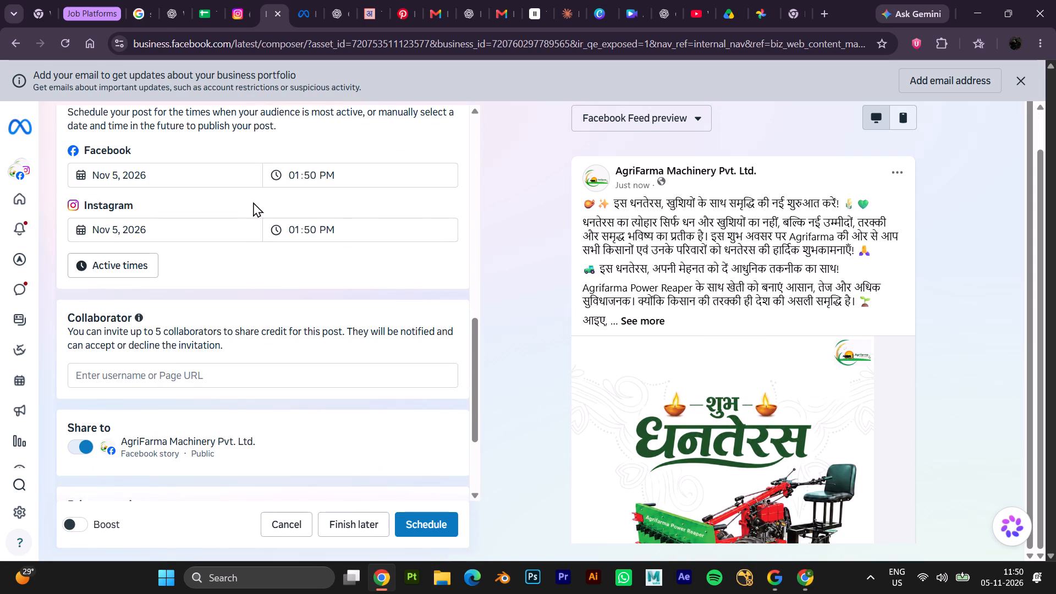
left_click(109, 175)
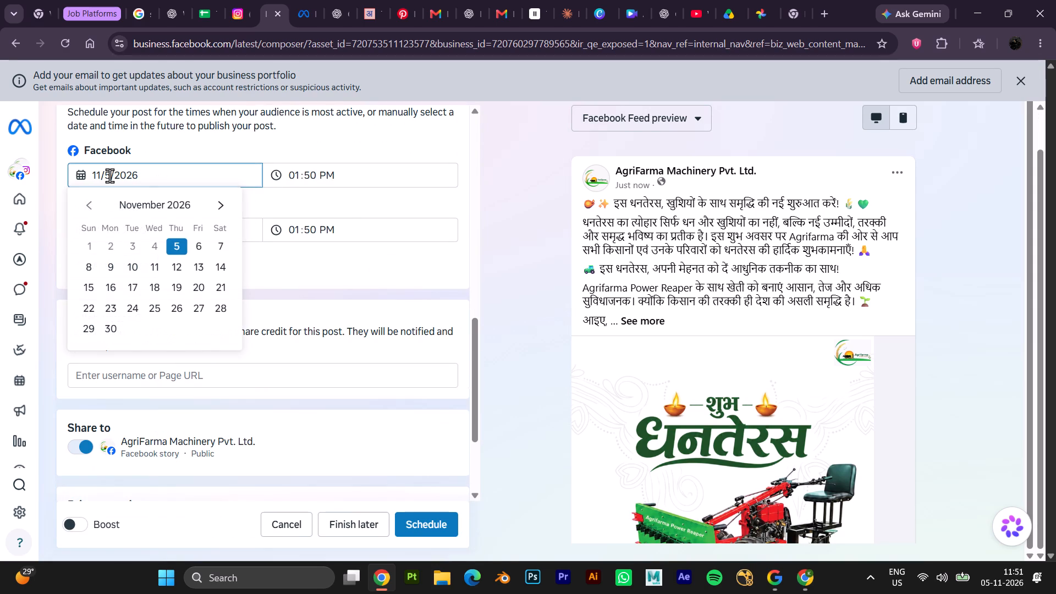
left_click(200, 247)
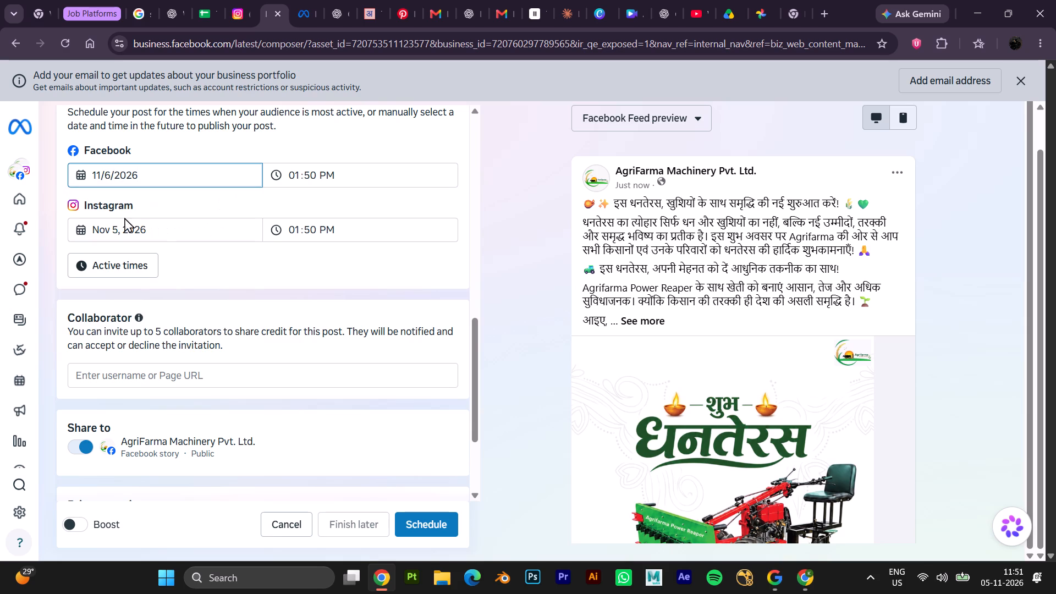
left_click(111, 233)
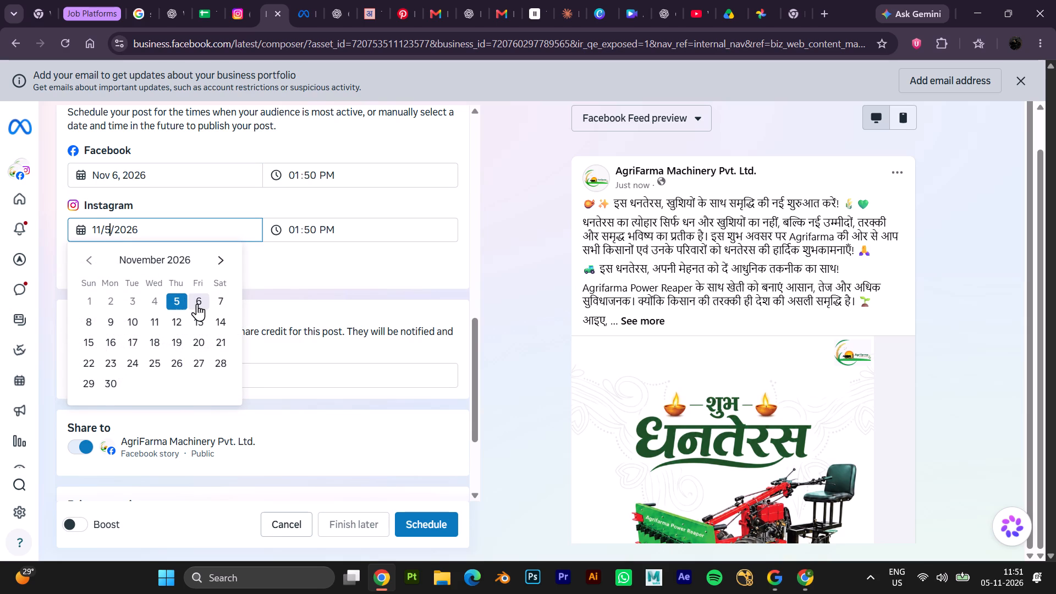
left_click(197, 304)
Set the Facebook publishing time to 08:00 AM.
left_click(298, 177)
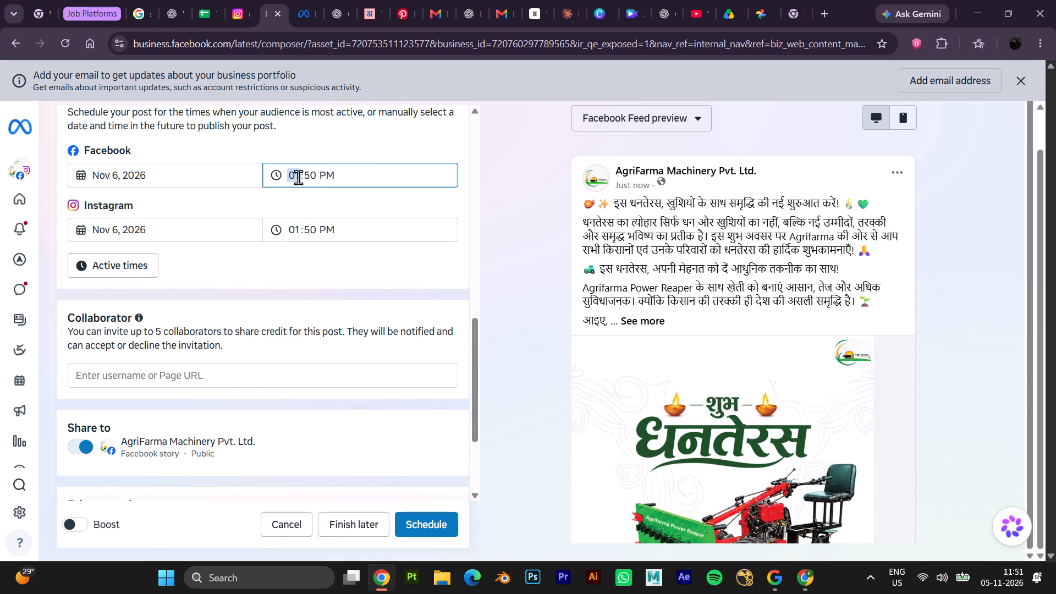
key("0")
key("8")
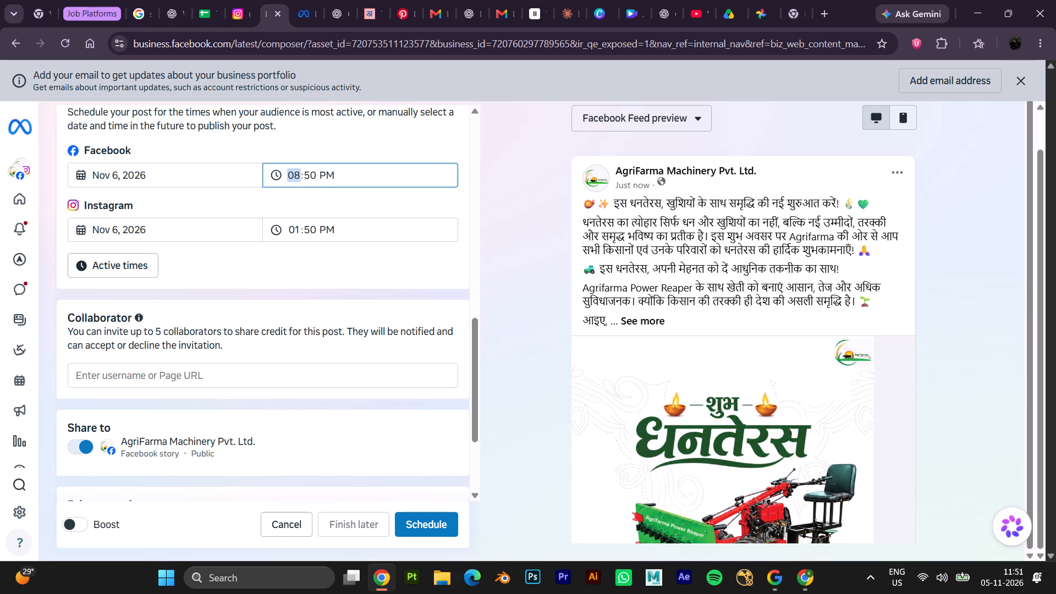
key("Right")
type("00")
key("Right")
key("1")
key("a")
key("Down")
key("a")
Set the Instagram publishing time to 08:00 AM.
left_click(304, 226)
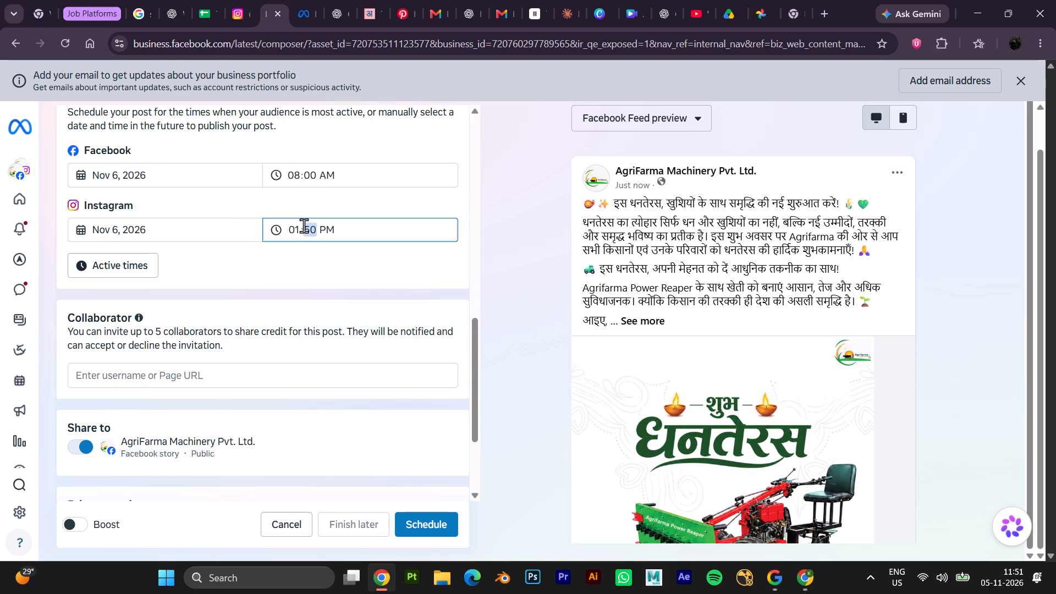
key("Left")
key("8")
key("Right")
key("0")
key("Right")
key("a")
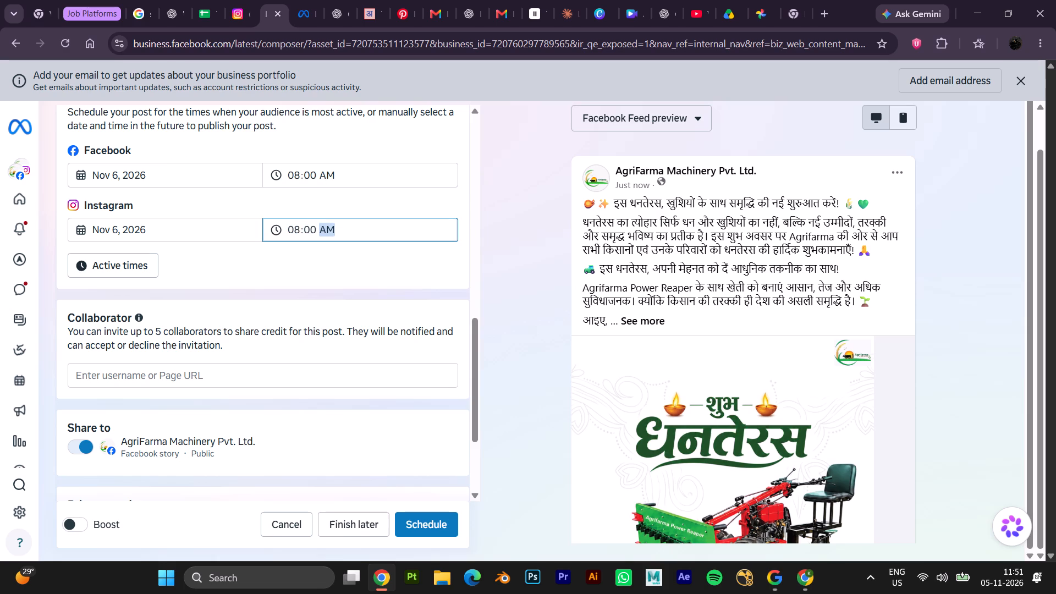
left_click(367, 279)
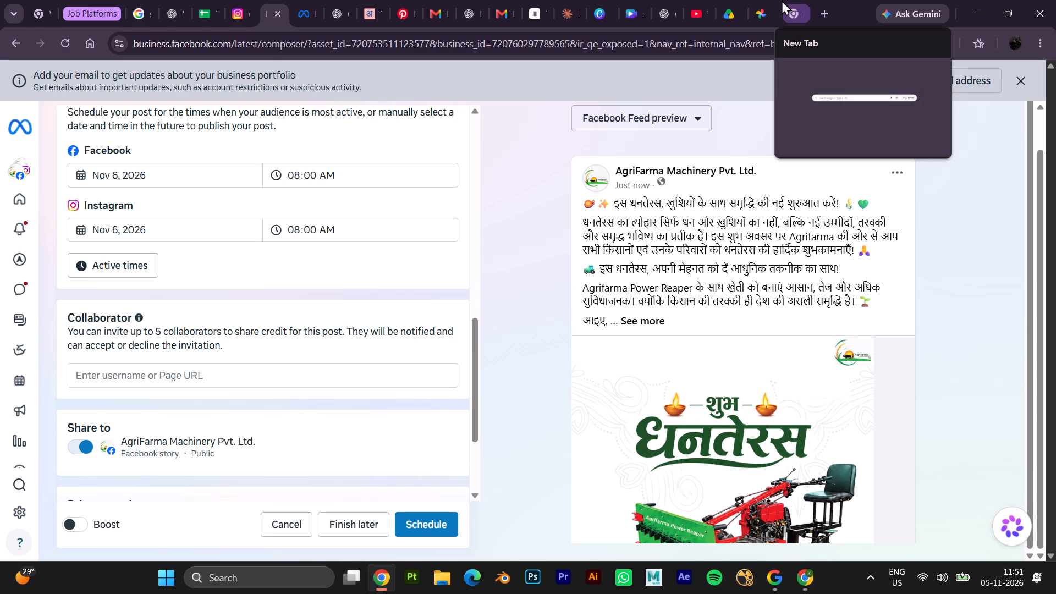
left_click(381, 285)
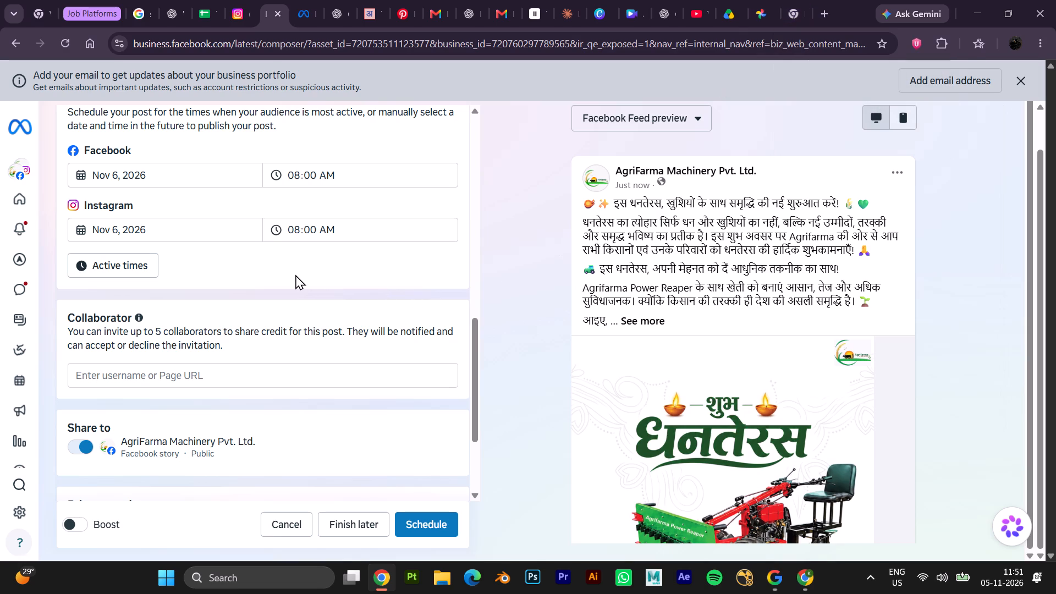
Check the Dhanteras post's media, caption, publishing dates and times, story sharing and privacy settings before scheduling.
scroll(334, 389, "down", 2)
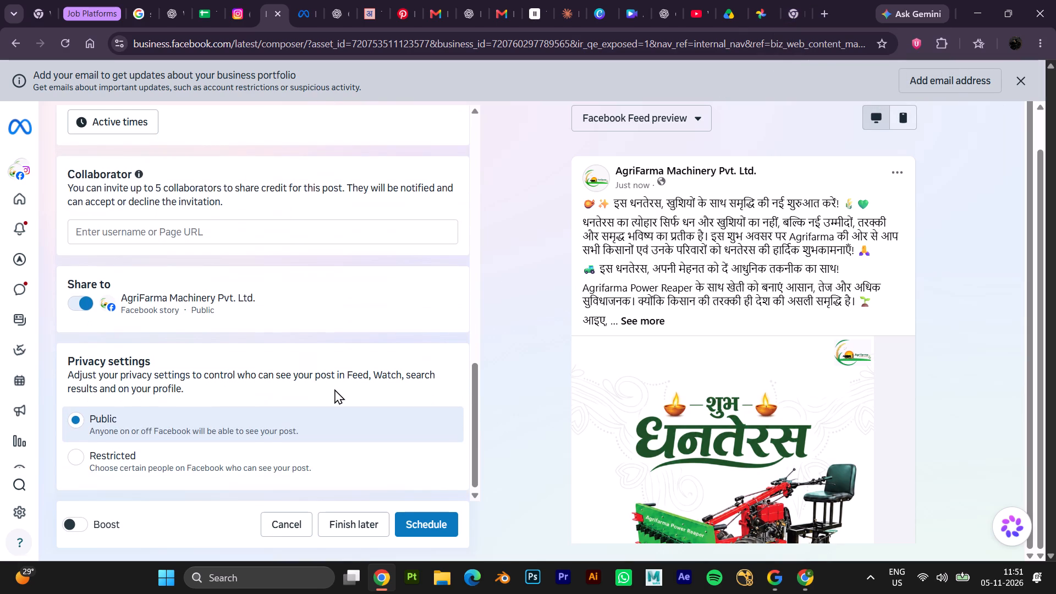
scroll(334, 389, "down", 3)
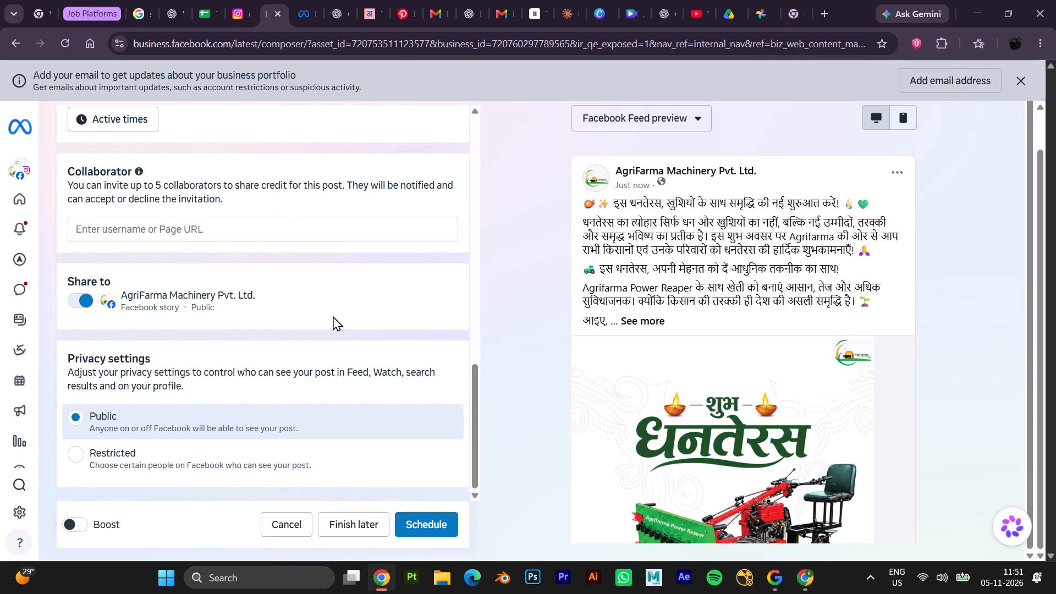
scroll(333, 316, "up", 8)
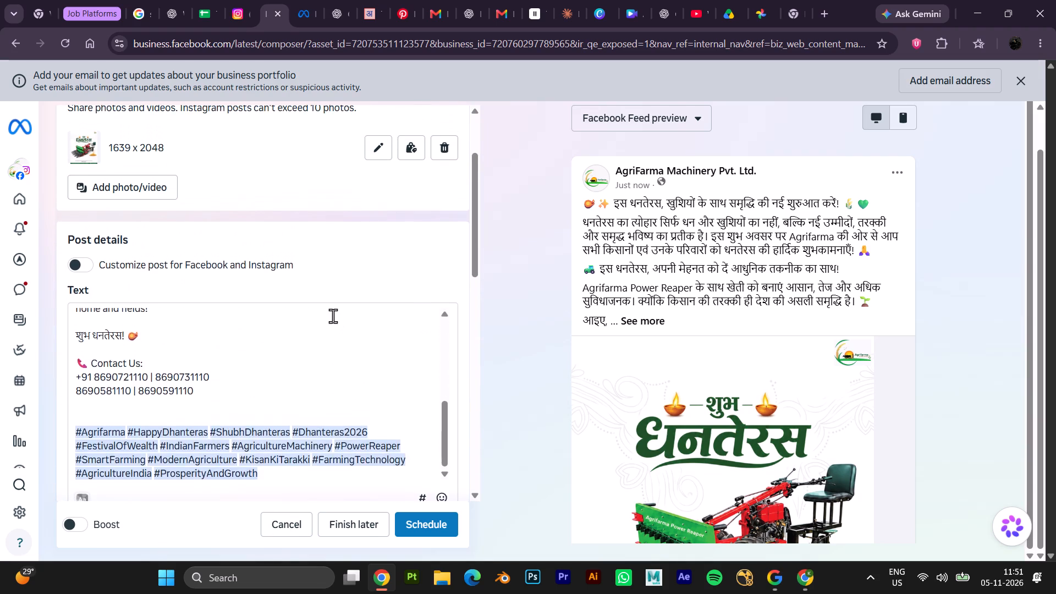
scroll(333, 316, "up", 3)
scroll(318, 400, "up", 5)
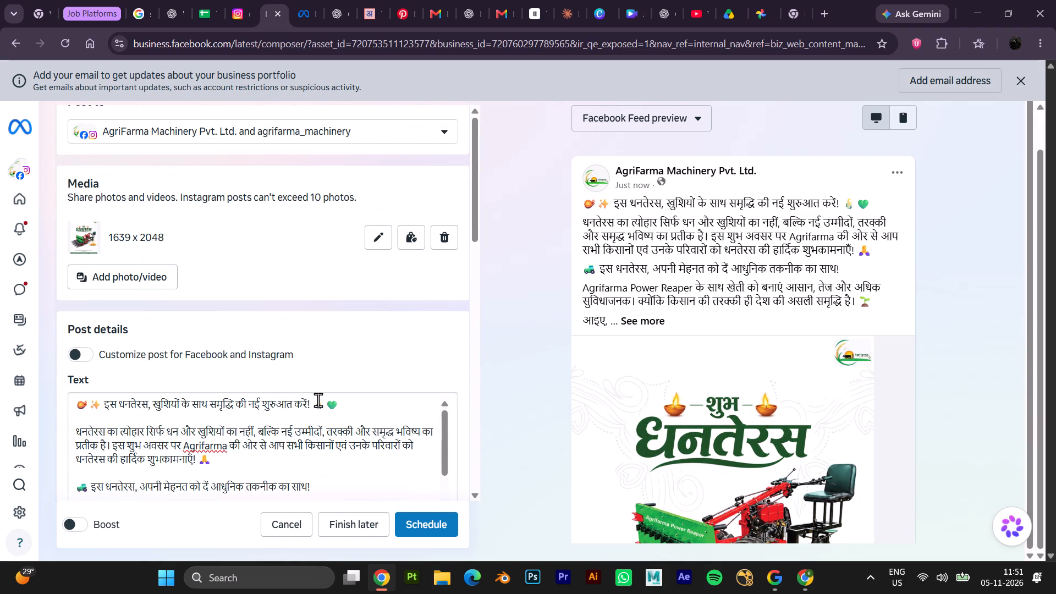
scroll(318, 400, "up", 4)
scroll(318, 400, "down", 8)
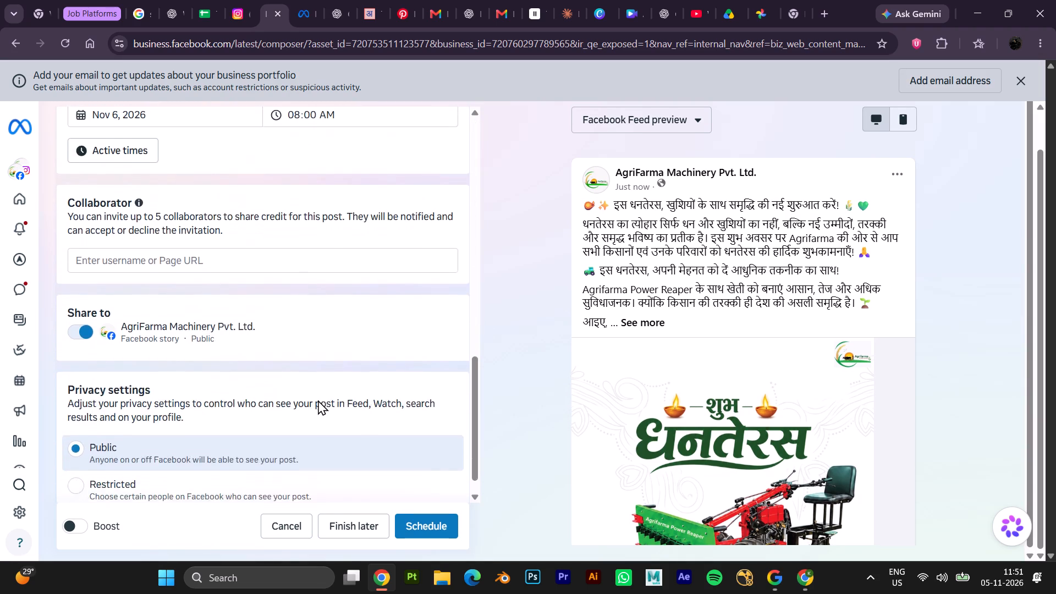
scroll(318, 400, "up", 4)
scroll(318, 400, "right", 1)
scroll(318, 400, "down", 2)
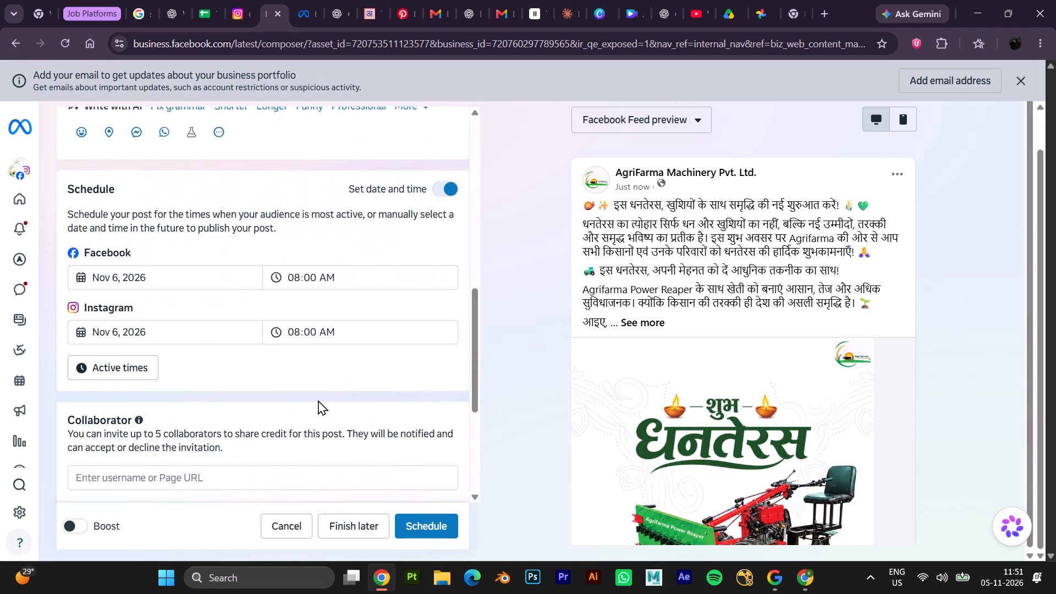
scroll(318, 400, "down", 5)
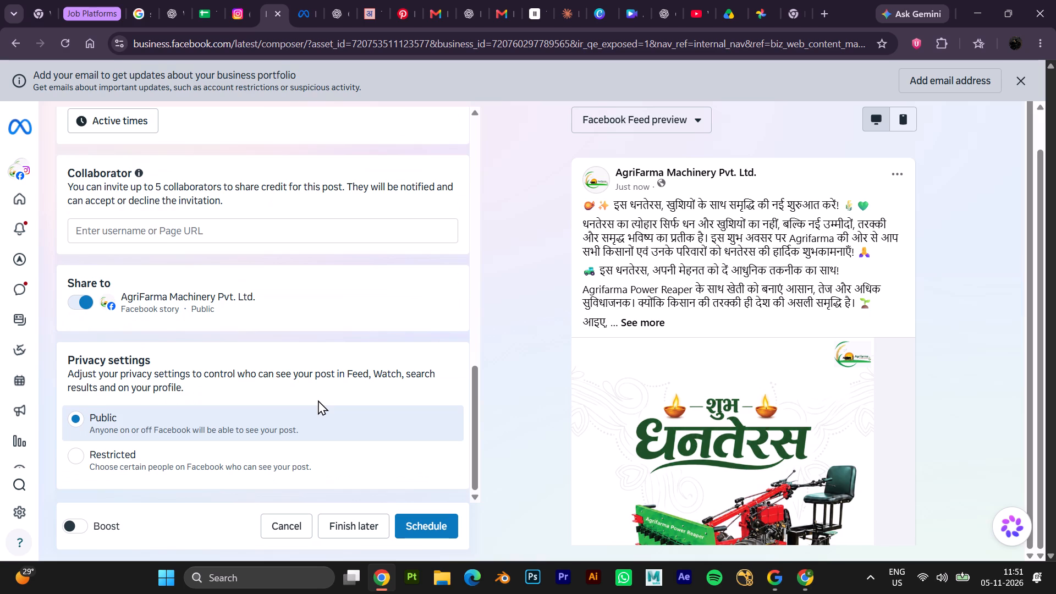
scroll(318, 400, "down", 1)
Schedule the Dhanteras post for Nov 6, 2026, 8:00 AM on Facebook and Instagram, and decline boosting it.
left_click(435, 529)
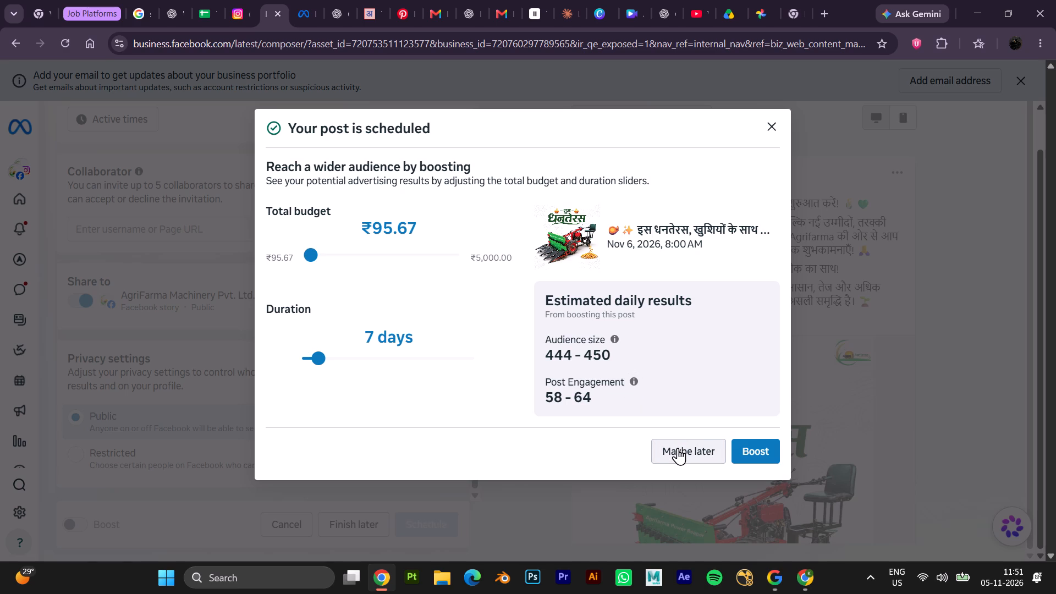
left_click(694, 461)
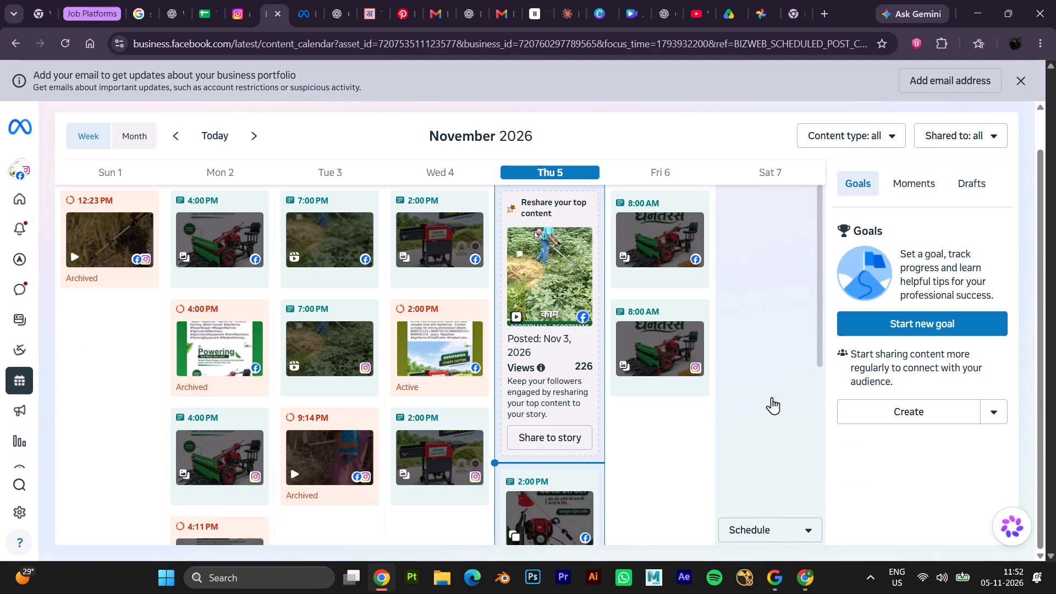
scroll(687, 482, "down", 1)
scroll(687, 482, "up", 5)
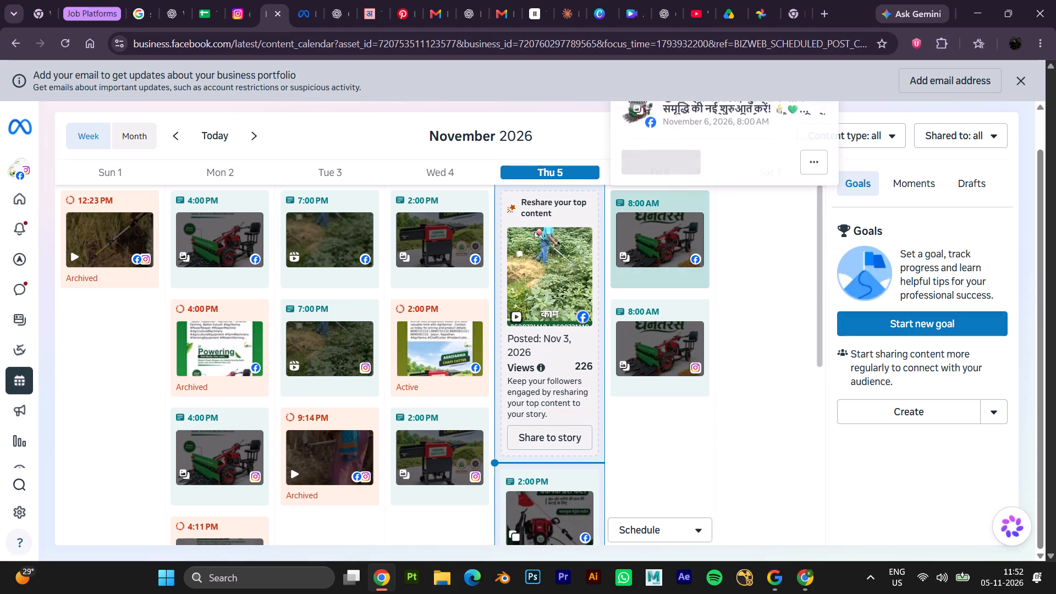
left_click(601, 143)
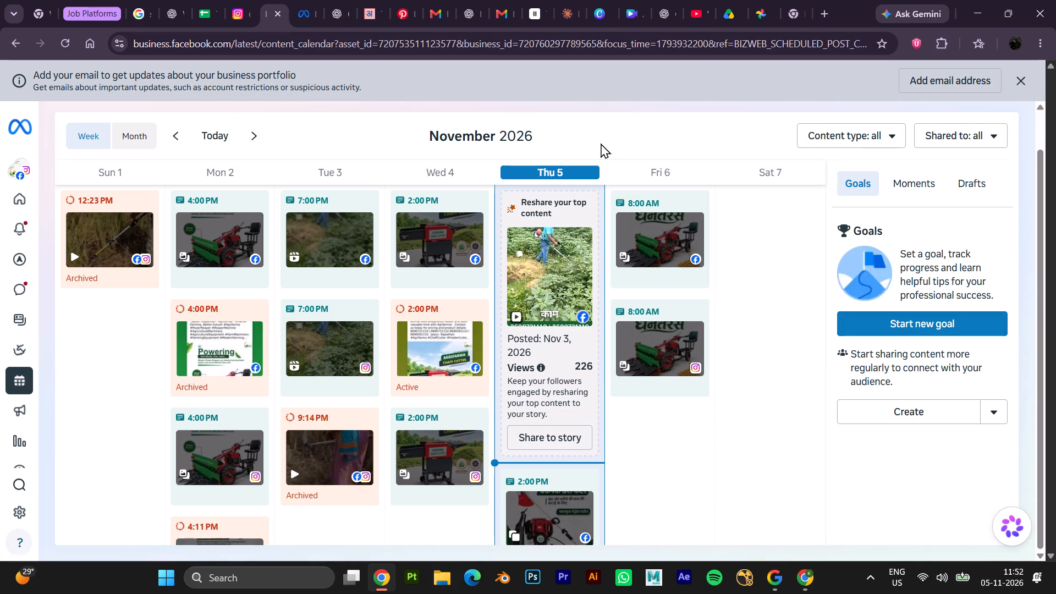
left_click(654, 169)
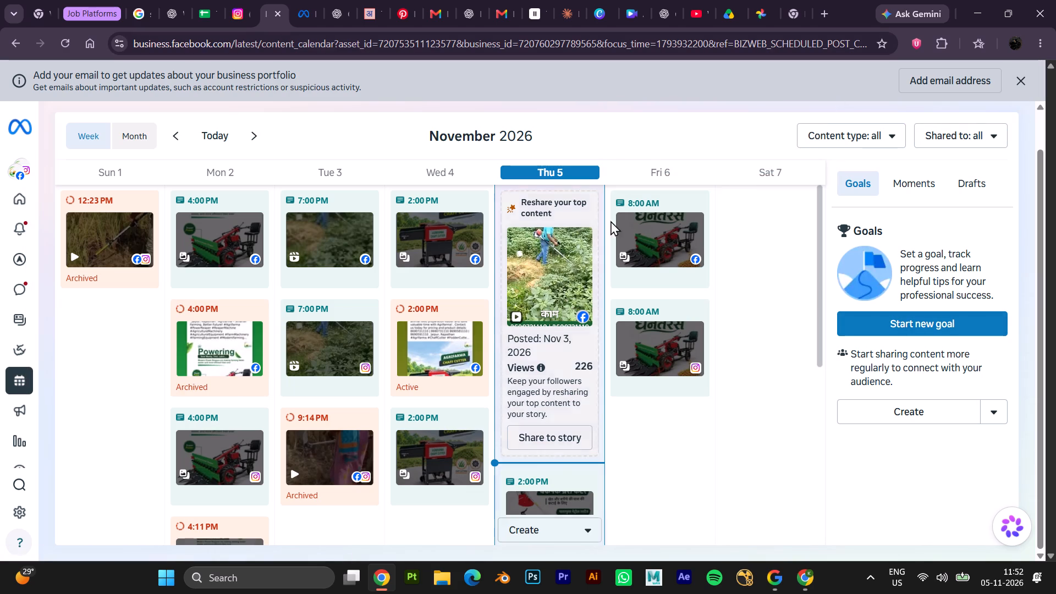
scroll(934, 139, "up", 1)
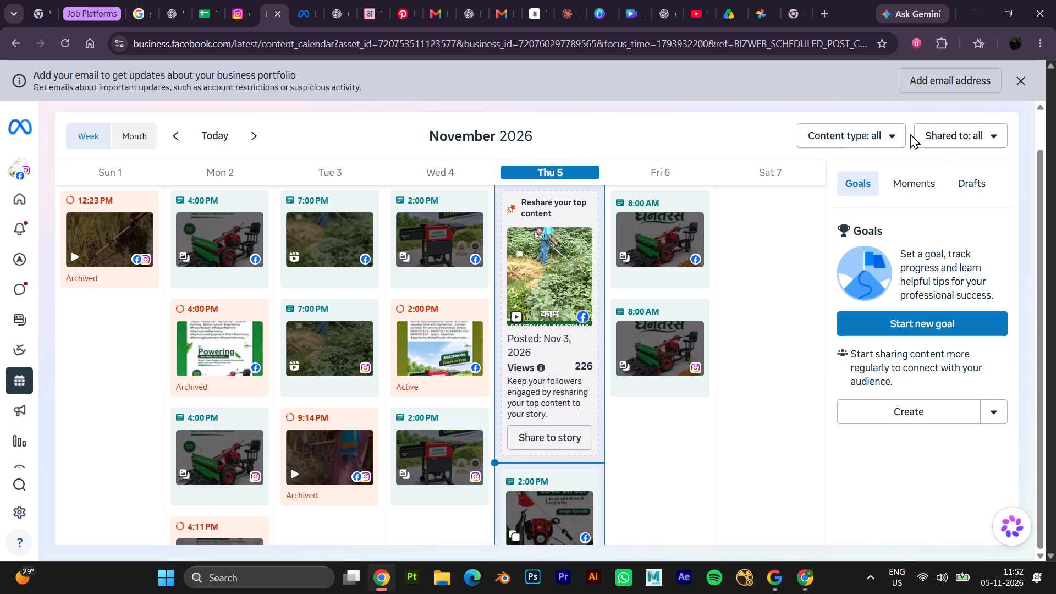
Dismiss the email banner and start a new post with the "6 Nov." brush cutter image from the Agrifarma folder.
left_click(1019, 86)
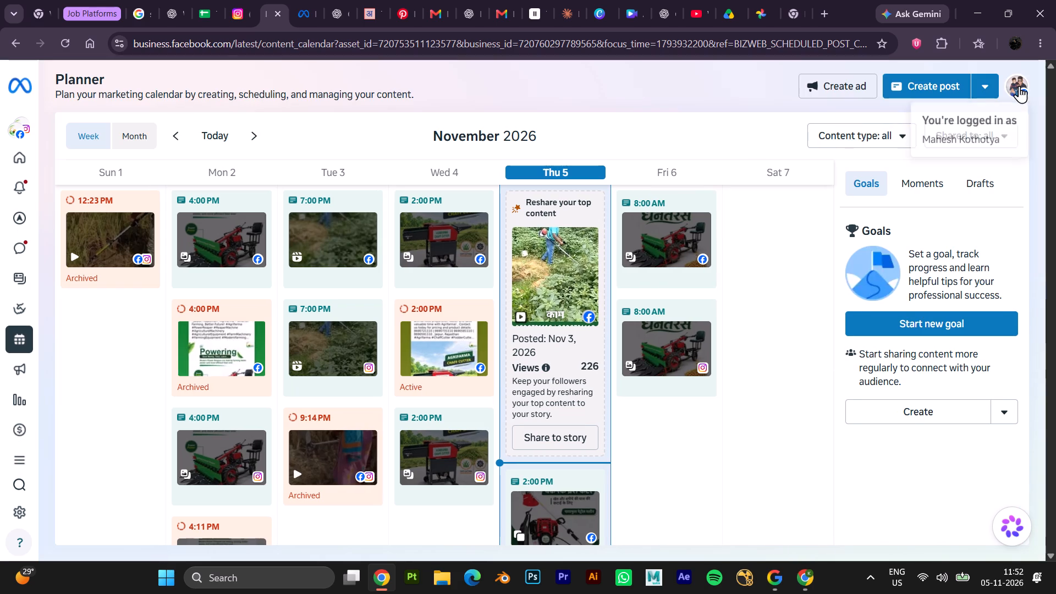
left_click(930, 93)
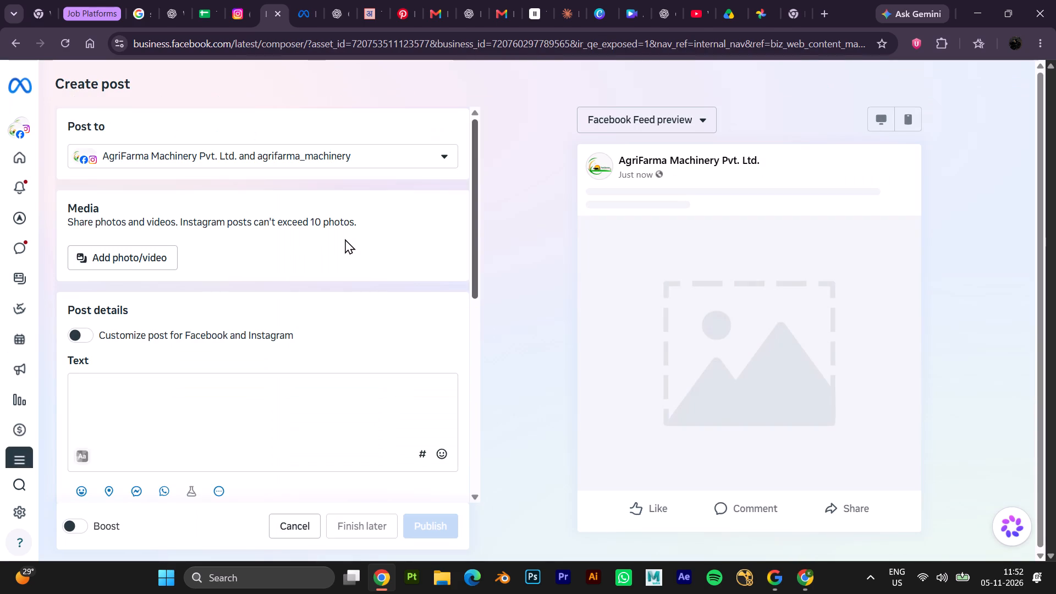
left_click(125, 258)
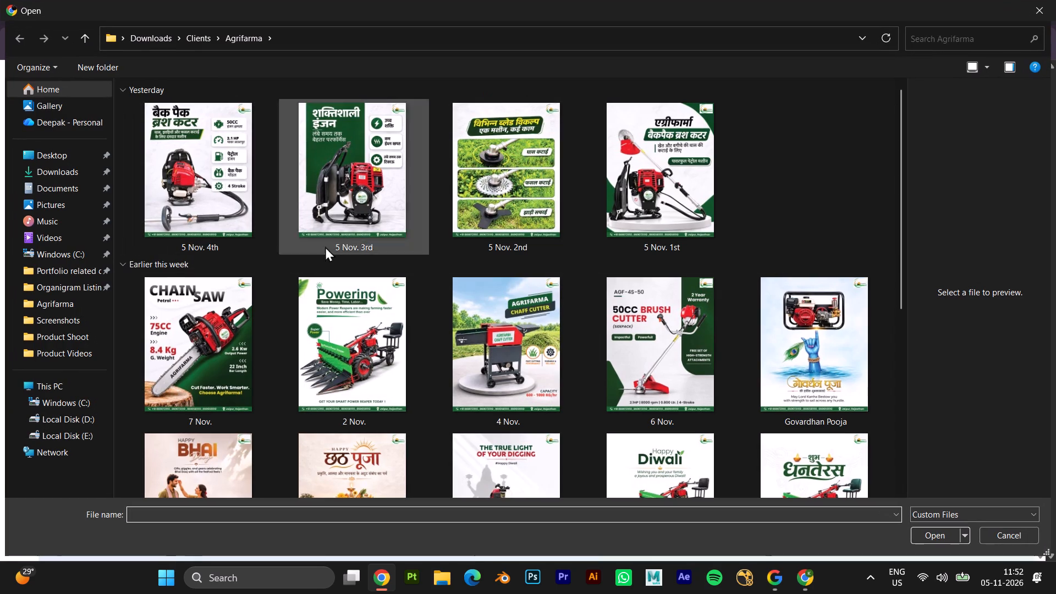
left_click(643, 359)
key("Return")
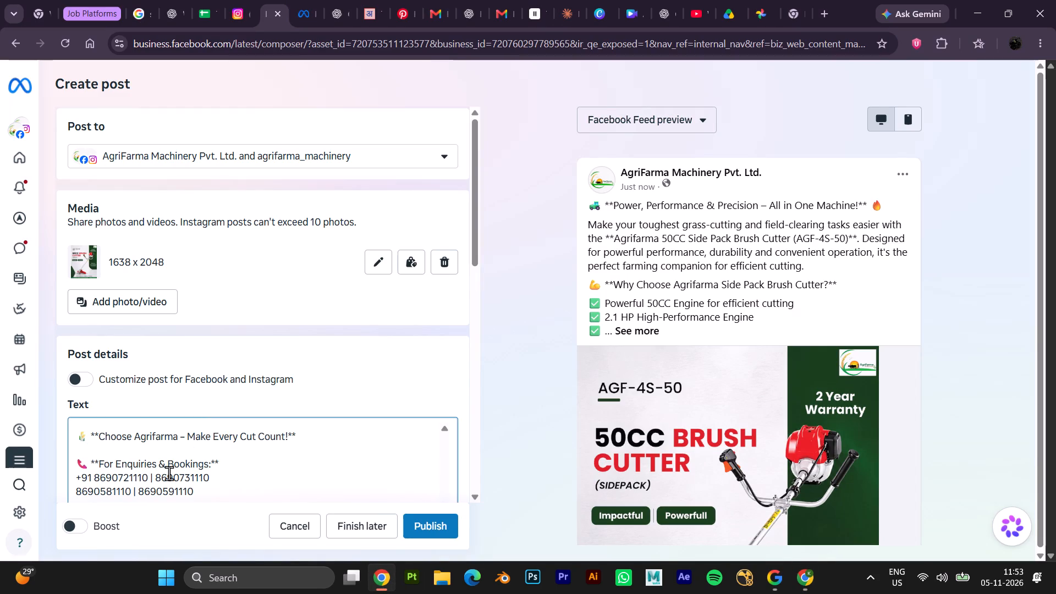
Remove the double asterisks before and after "Choose Agrifarma – Make Every Cut Count!" in the post text.
scroll(169, 473, "down", 1)
left_click(101, 430)
key("shift+Left")
key("shift+Left")
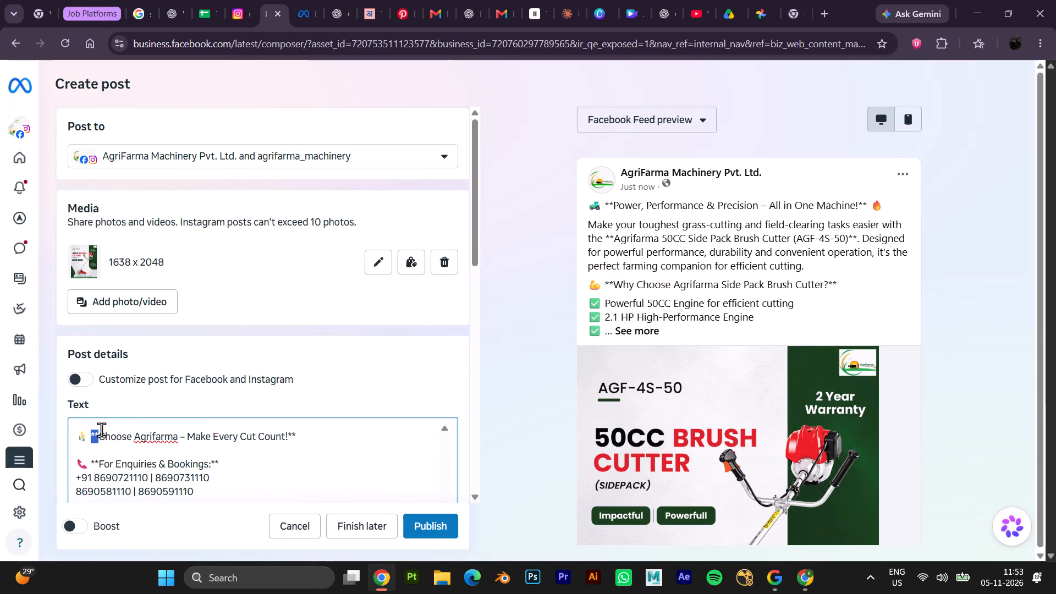
key("BackSpace")
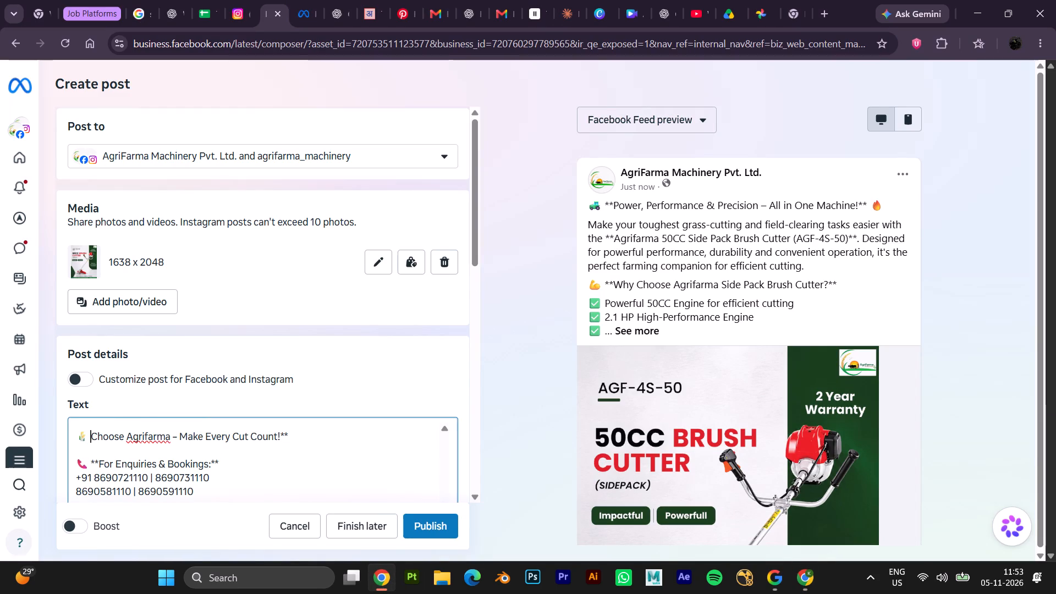
key("Right")
key("Right")
key("Right")
key("Right")
key("Right")
key("Right")
key("Right")
key("Right")
key("Right")
key("Right")
key("Right")
key("Right")
key("Right")
key("Right")
key("Right")
key("Right")
key("Right")
key("Right")
key("Right")
key("Right")
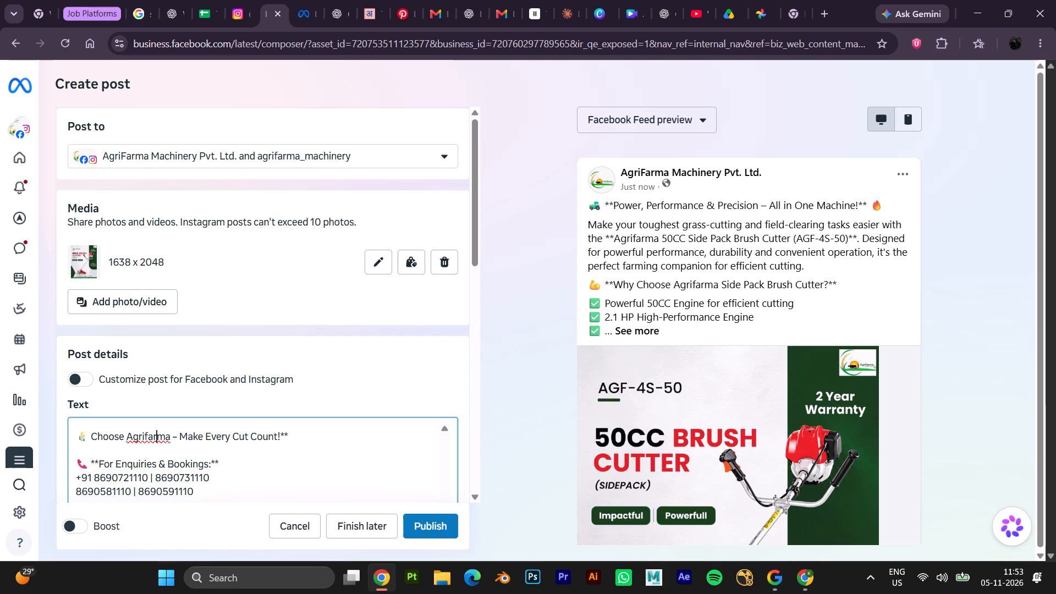
key("Right")
key("shift+Right")
key("shift+Right")
key("BackSpace")
Remove the double asterisks around the "For Enquiries & Bookings:" line in the post text.
key("Down")
key("Down")
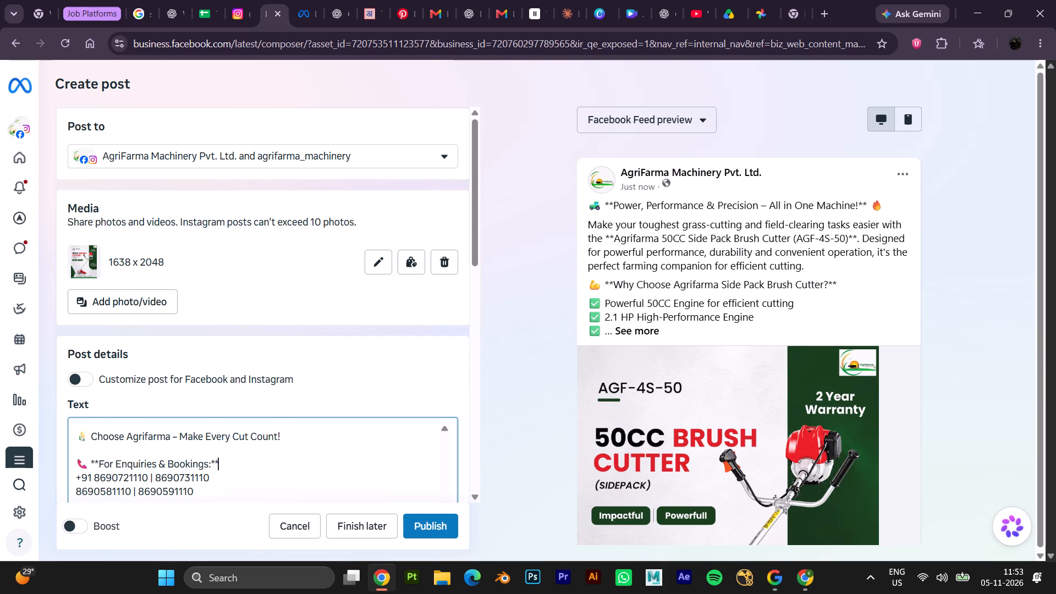
key("shift+Left")
key("shift+Left")
key("BackSpace")
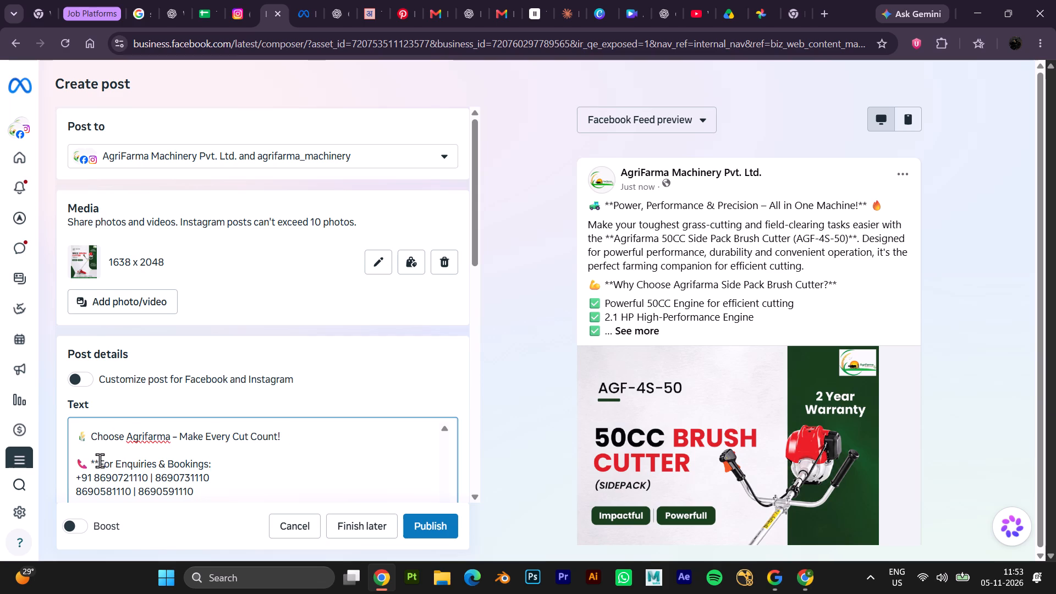
left_click(100, 460)
key("shift+Left")
key("shift+Left")
key("BackSpace")
Delete the "Jaipur, Rajasthan" location line and its extra blank lines, leaving one blank line between the contact numbers and the hashtags.
key("Down")
key("Down")
key("Down")
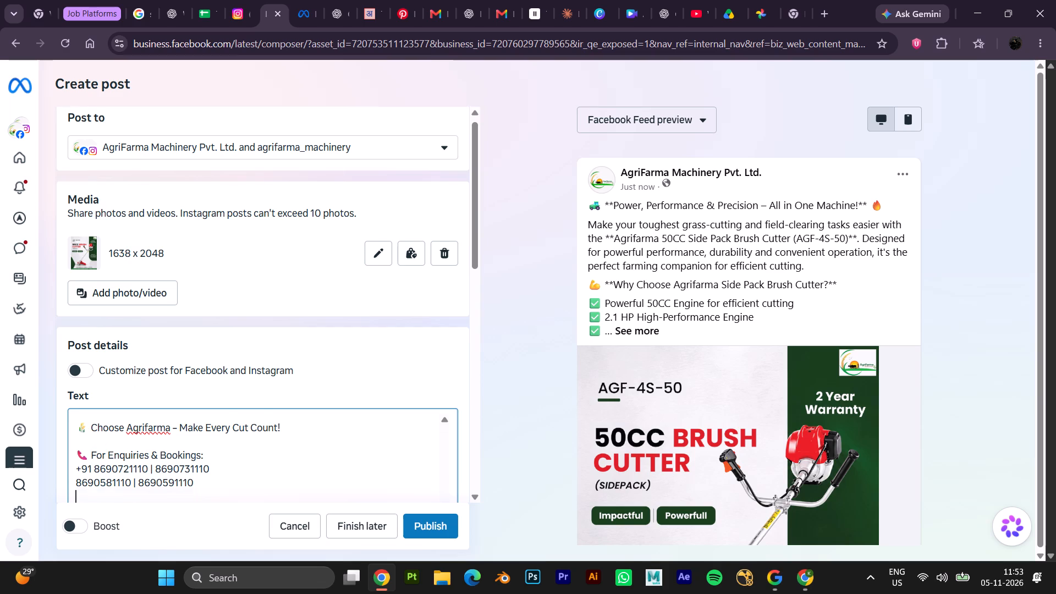
key("Down")
key("Down")
key("Up")
key("Up")
key("Left")
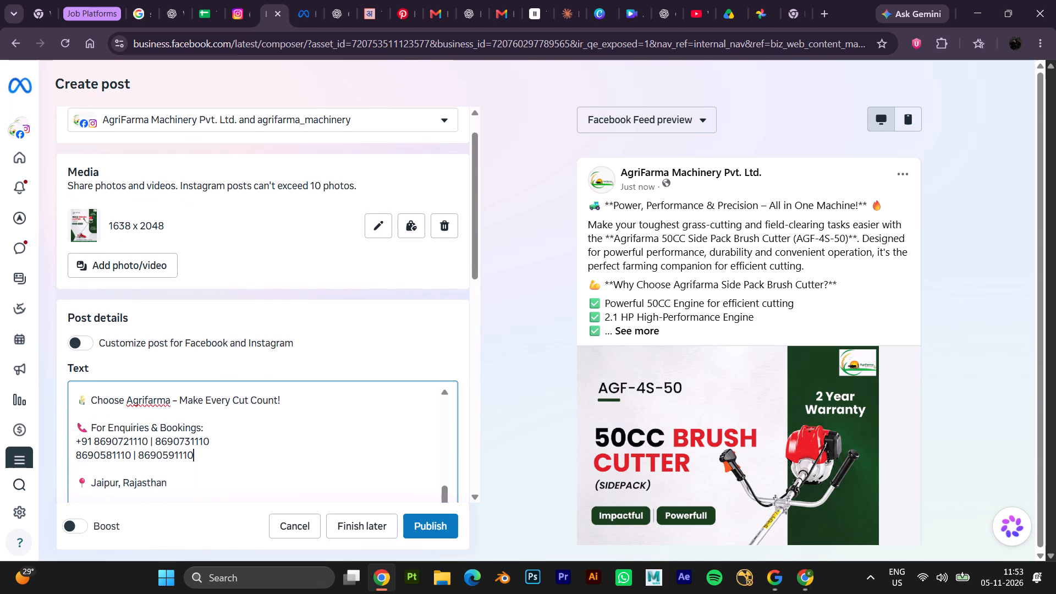
key("Down")
key("Down")
key("shift+Left")
key("shift+Left")
key("shift+Left")
key("shift+Left")
key("shift+Left")
key("shift+Left")
key("shift+Left")
key("shift+Left")
key("shift+Left")
key("shift+Left")
key("shift+Left")
key("shift+Left")
key("shift+Left")
key("shift+Left")
key("shift+Left")
key("shift+Left")
key("shift+Left")
key("shift+Left")
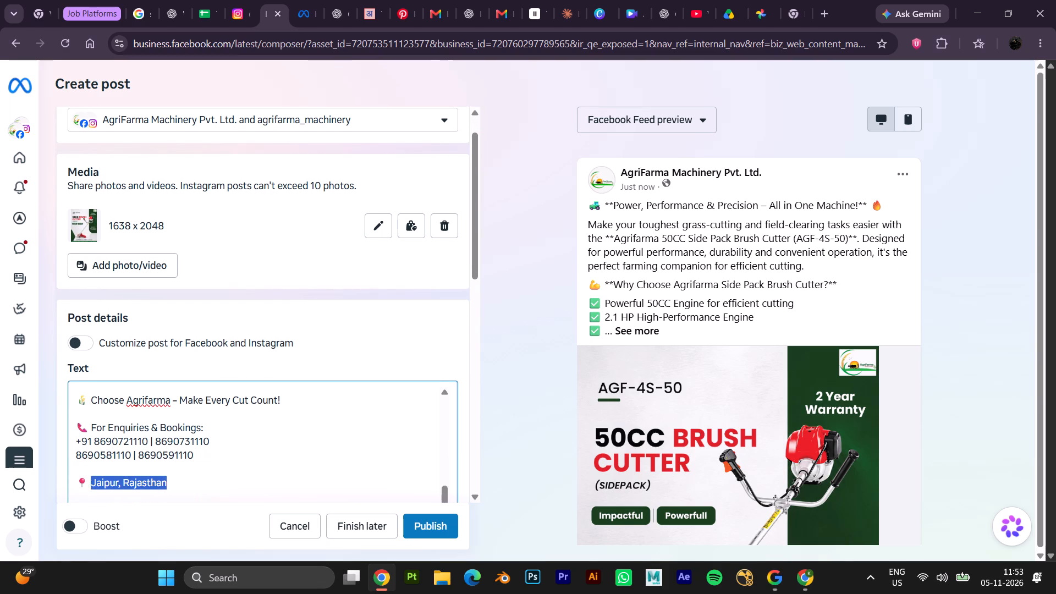
key("shift+Left")
key("shift+Left")
key("shift+Down")
key("BackSpace")
key("BackSpace")
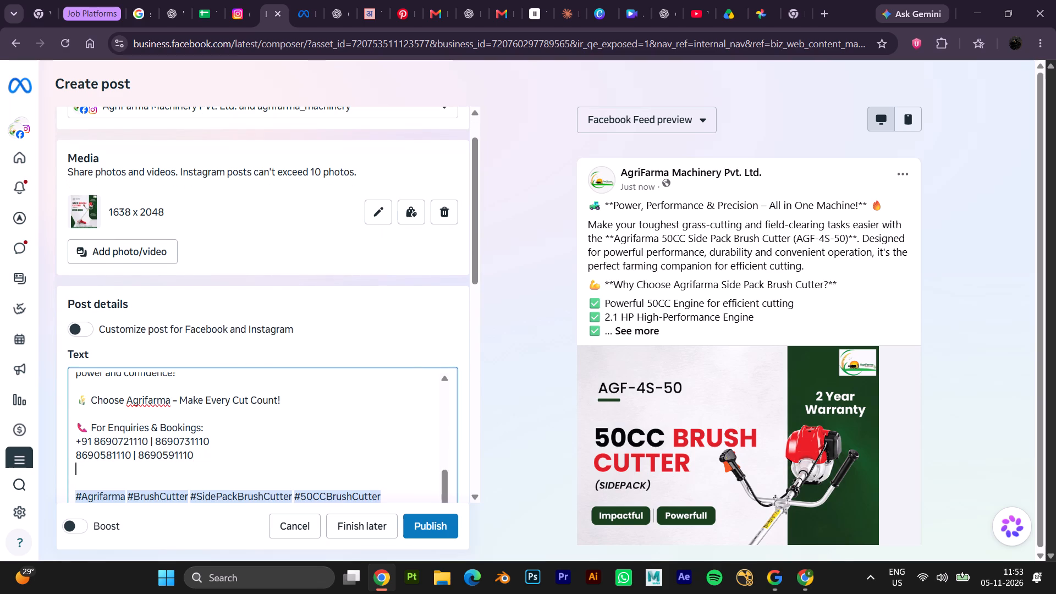
key("Down")
key("BackSpace")
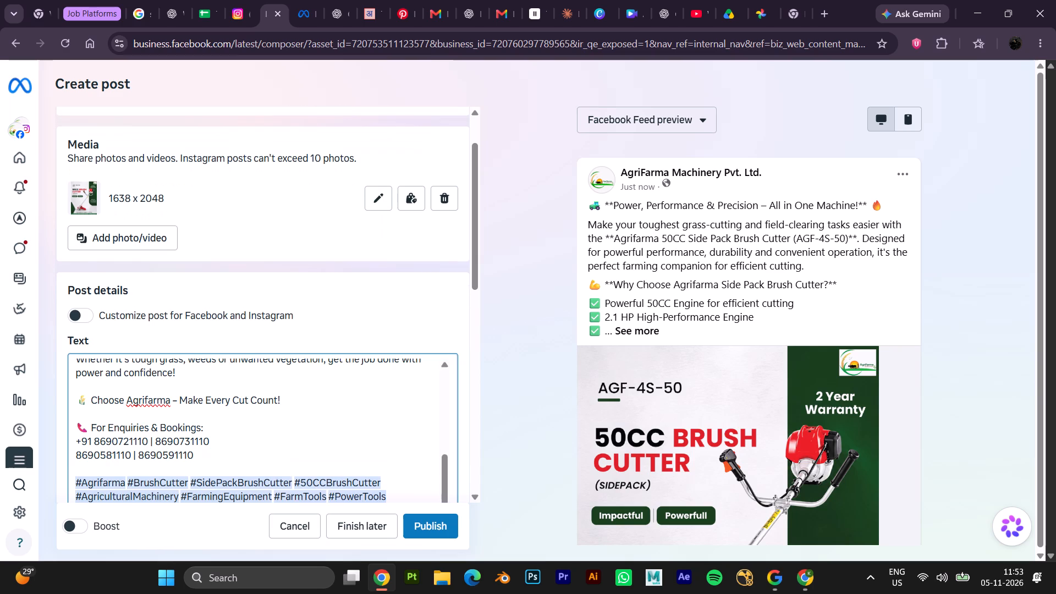
scroll(138, 481, "down", 1)
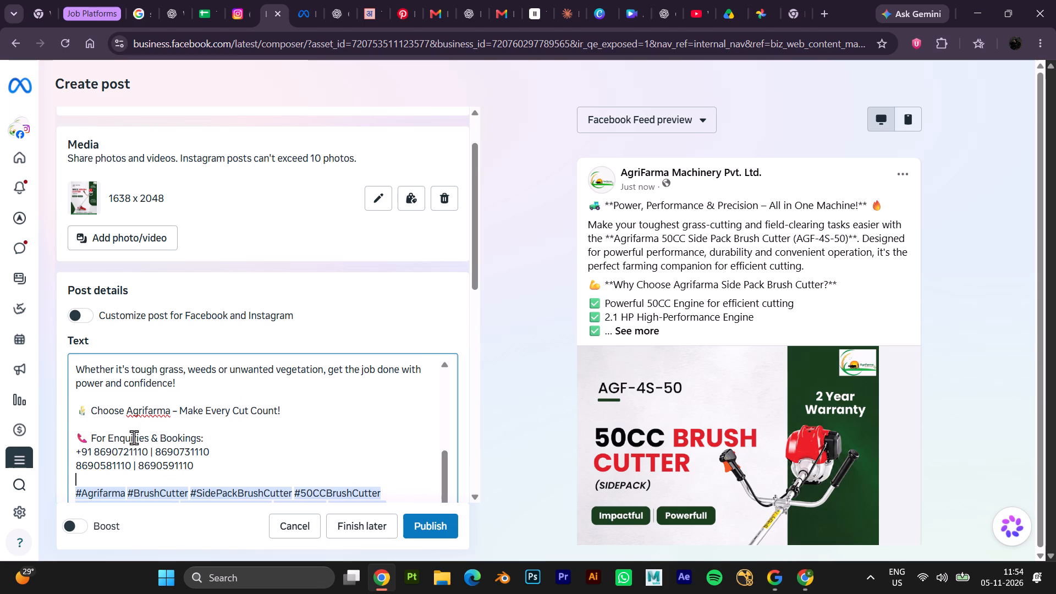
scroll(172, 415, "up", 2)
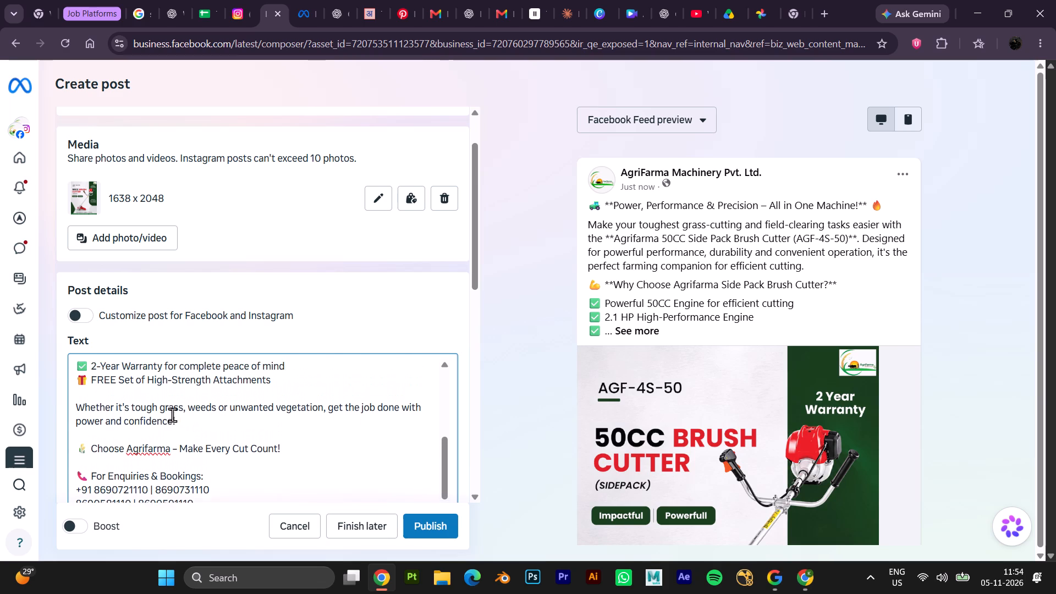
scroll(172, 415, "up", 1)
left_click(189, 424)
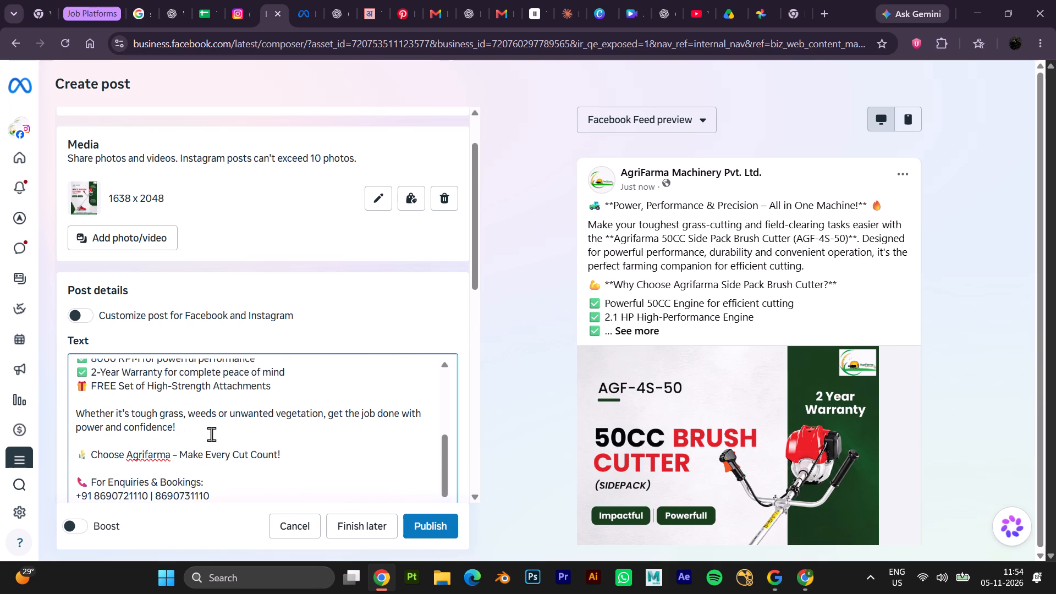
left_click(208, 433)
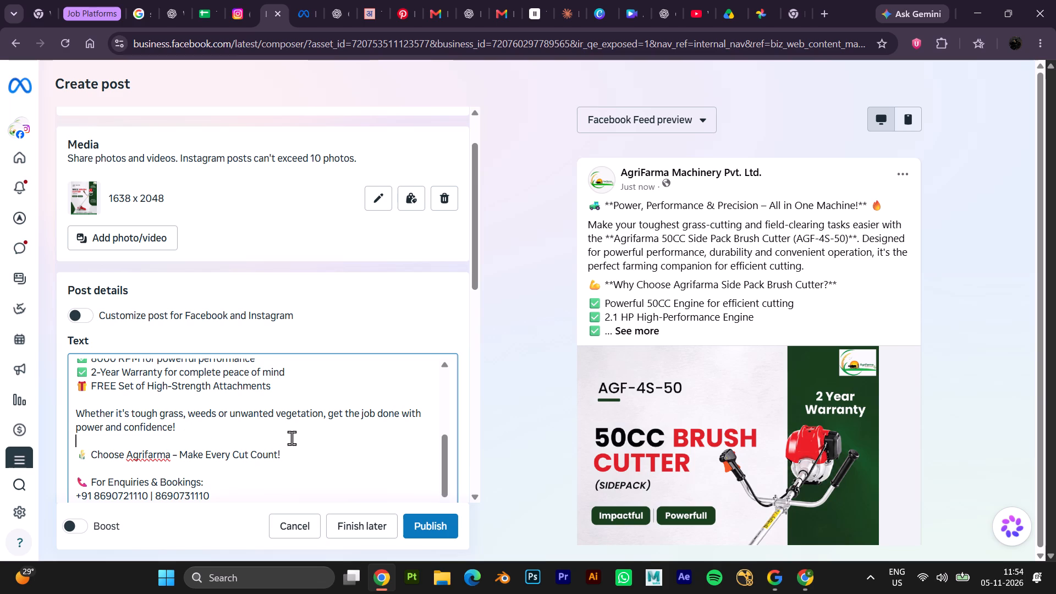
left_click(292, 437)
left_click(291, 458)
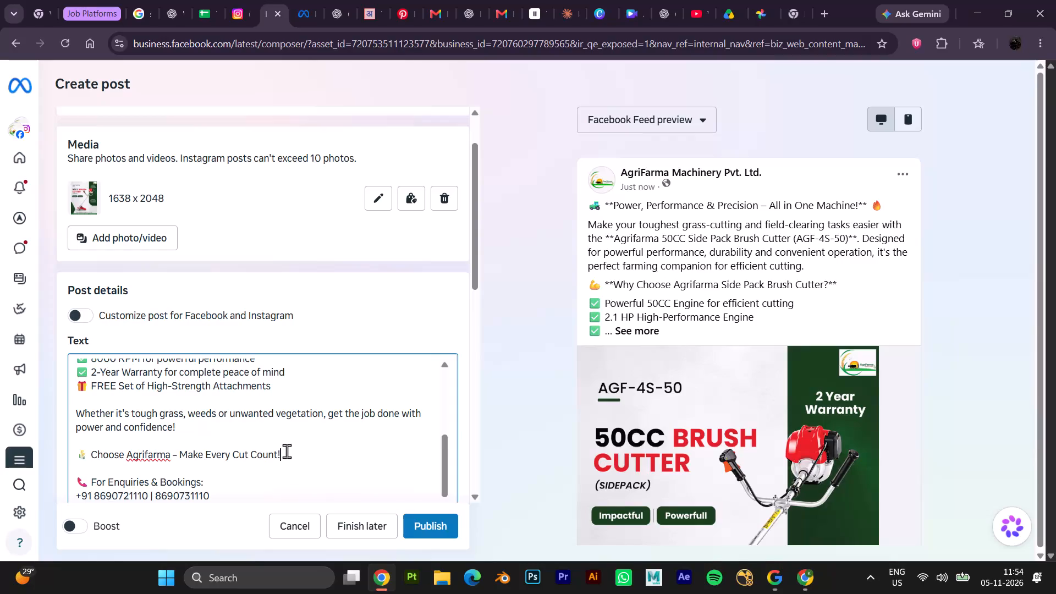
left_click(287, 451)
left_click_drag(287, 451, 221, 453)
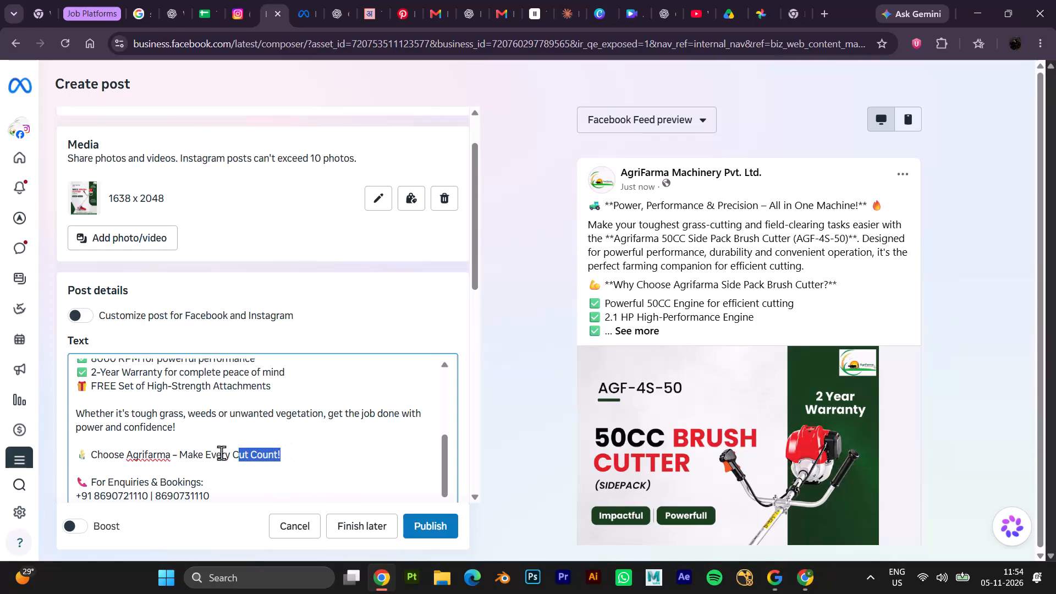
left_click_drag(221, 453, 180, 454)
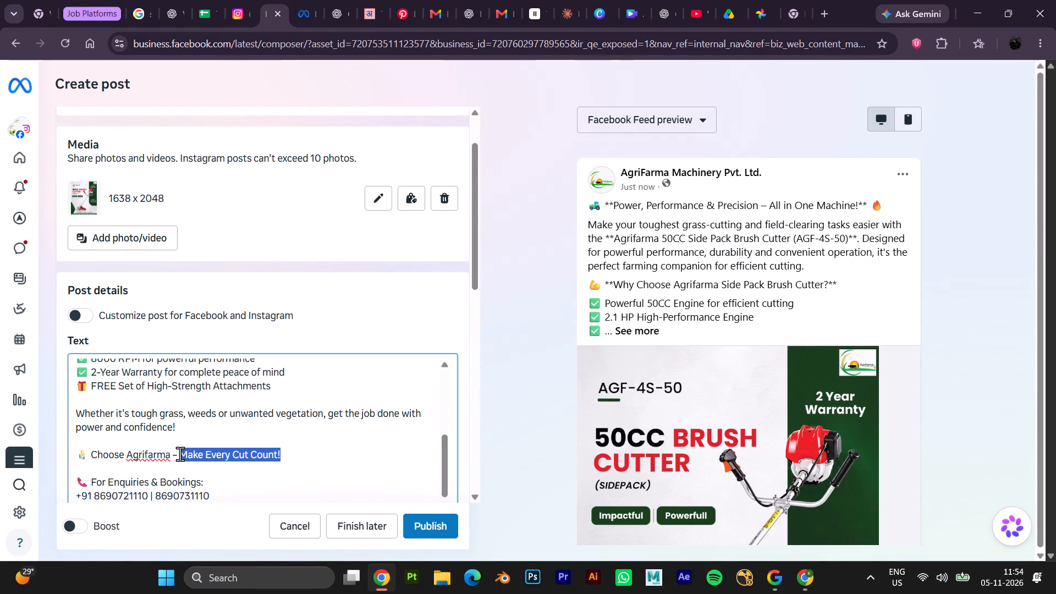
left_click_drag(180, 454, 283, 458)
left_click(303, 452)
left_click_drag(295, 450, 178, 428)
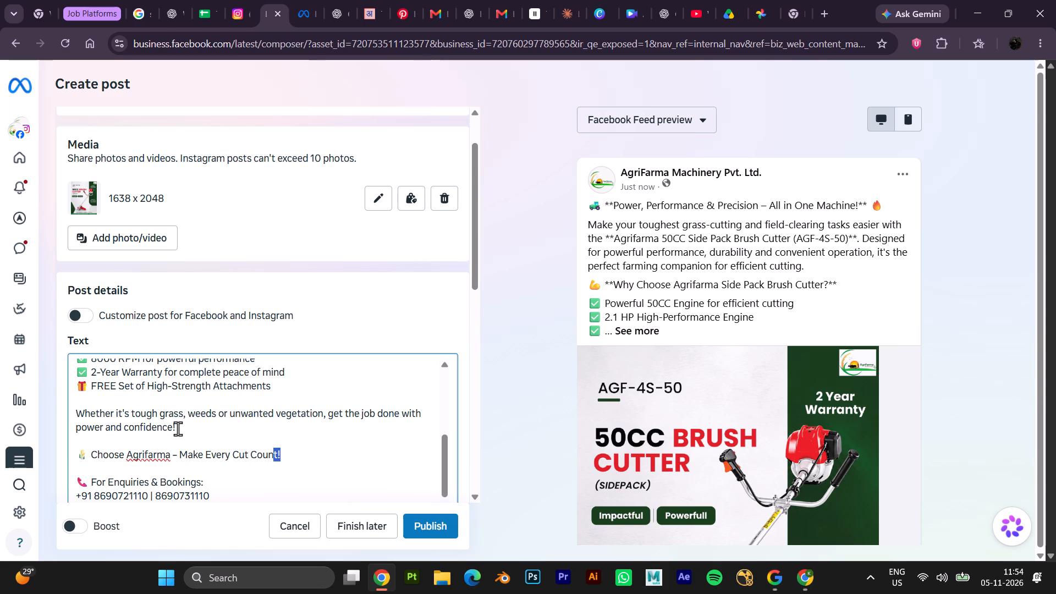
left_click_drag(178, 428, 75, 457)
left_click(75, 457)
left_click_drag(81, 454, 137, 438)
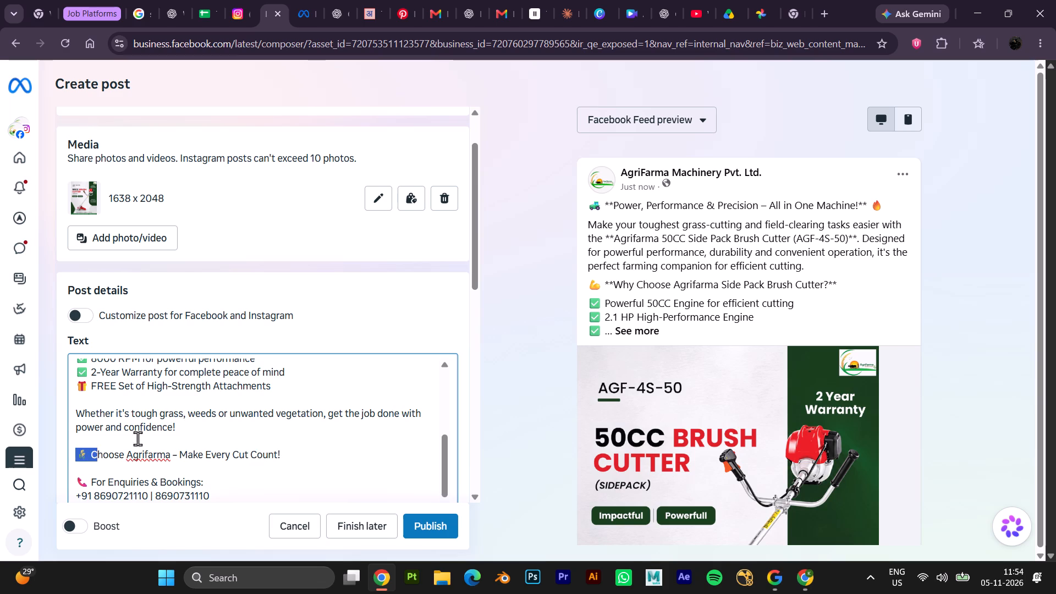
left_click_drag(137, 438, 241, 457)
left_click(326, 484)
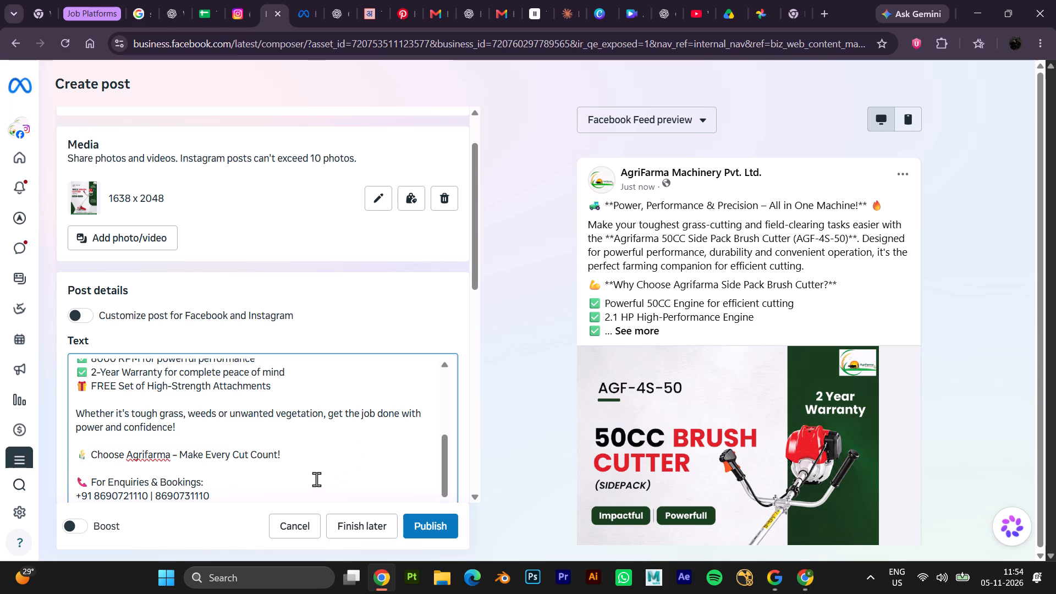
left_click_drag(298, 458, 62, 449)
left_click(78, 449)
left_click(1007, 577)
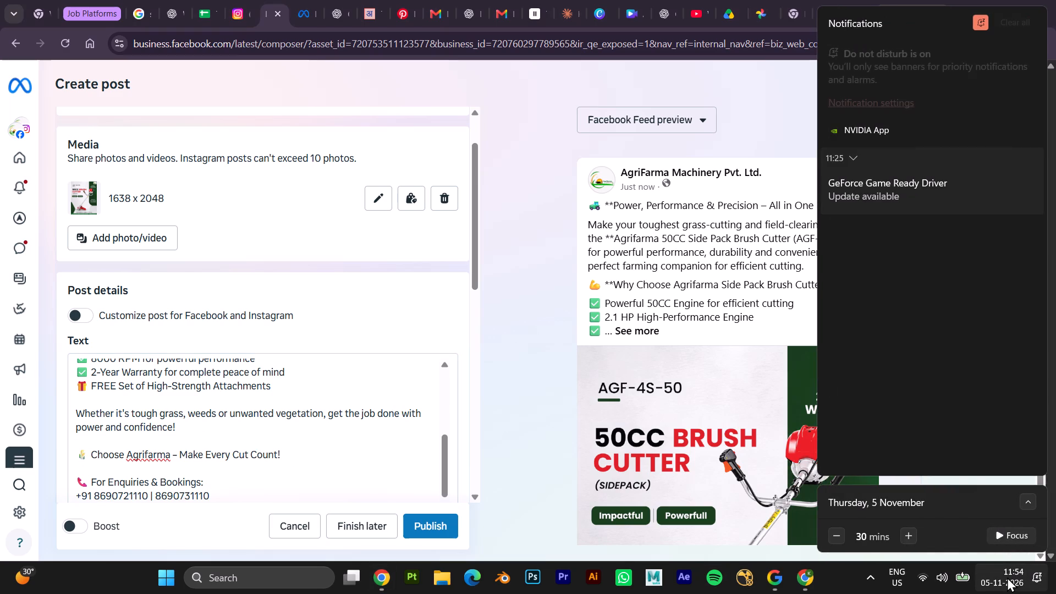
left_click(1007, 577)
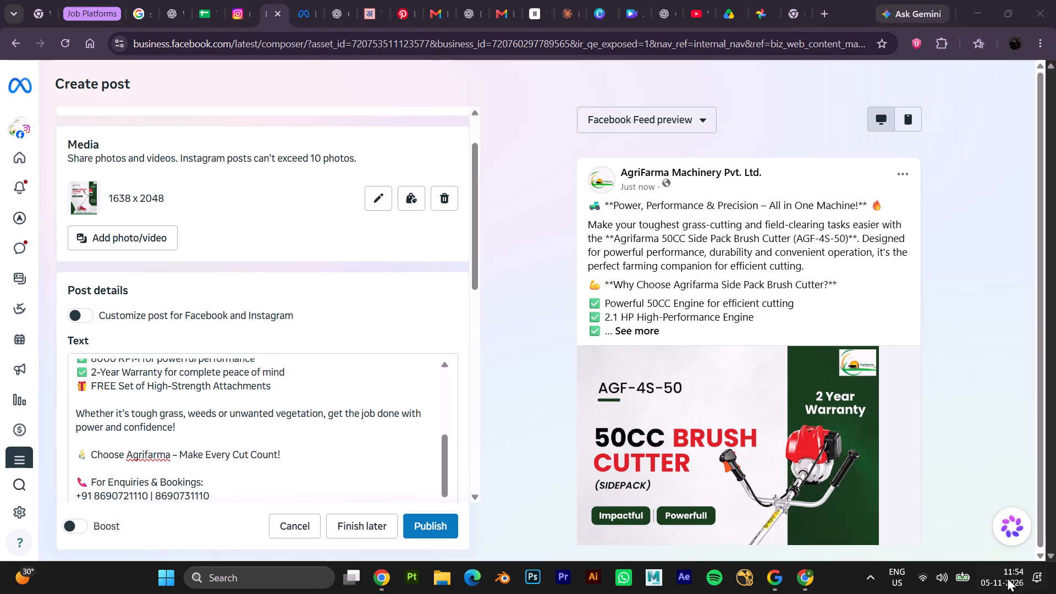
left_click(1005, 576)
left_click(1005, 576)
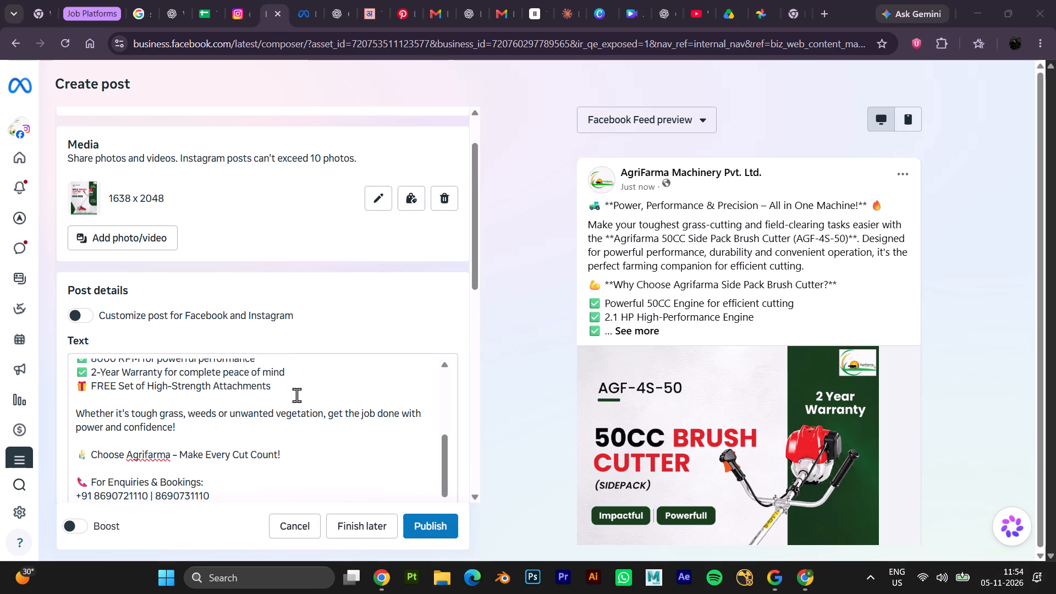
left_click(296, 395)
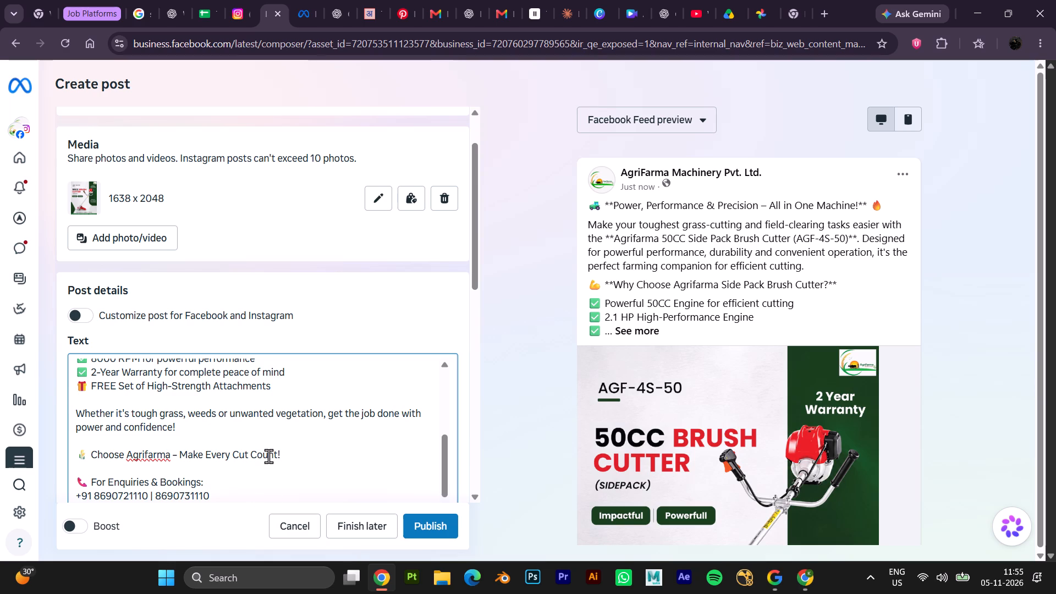
Remove the double asterisks before and after "Why Choose Agrifarma Side Pack Brush Cutter?" in the post text.
scroll(253, 403, "up", 1)
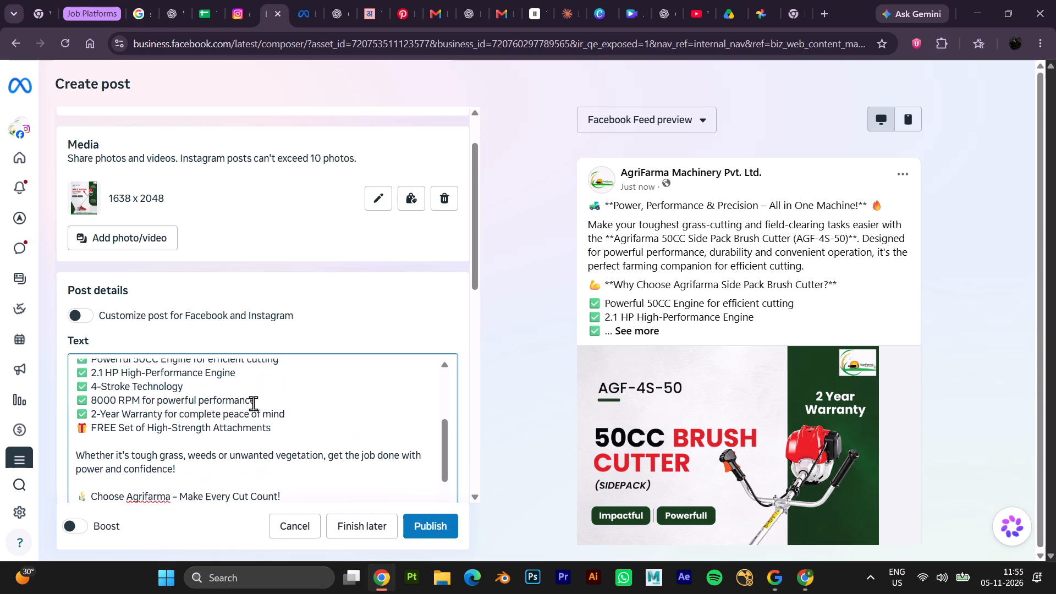
scroll(253, 403, "up", 2)
left_click(331, 444)
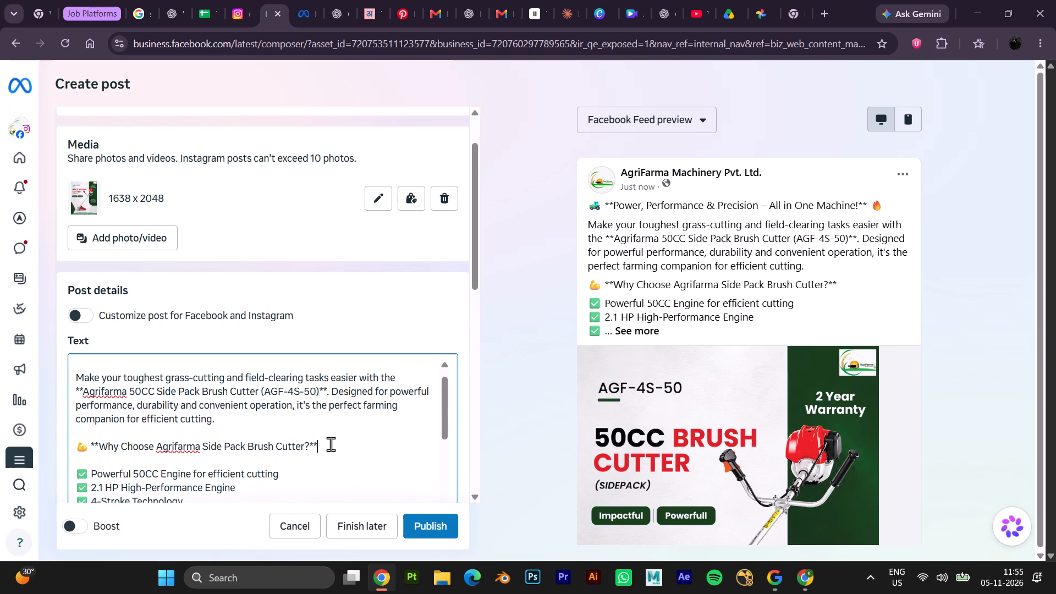
key("BackSpace")
key("BackSpace")
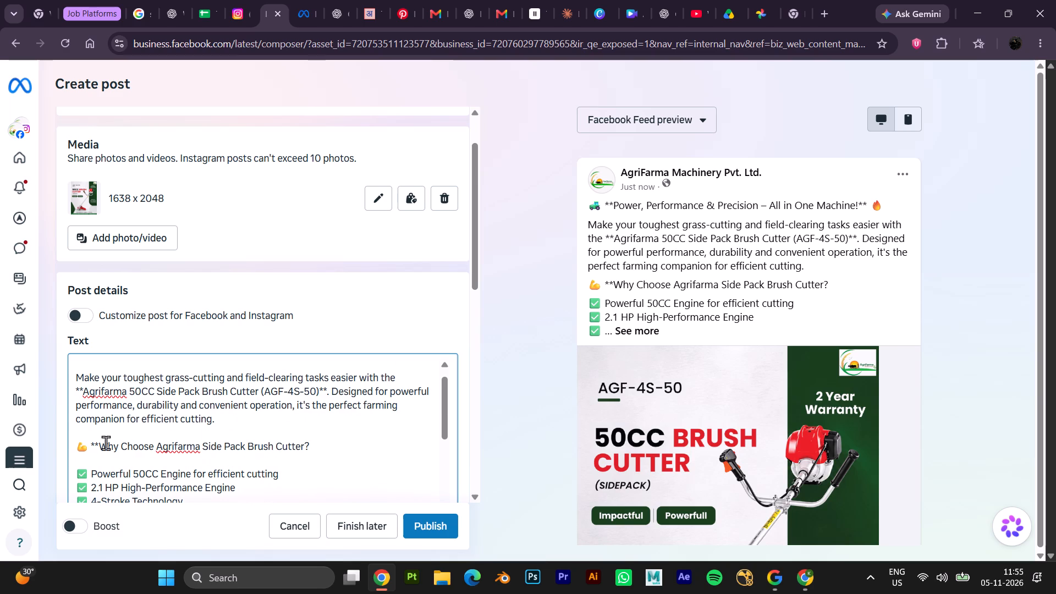
left_click(106, 443)
key("Left")
key("BackSpace")
key("BackSpace")
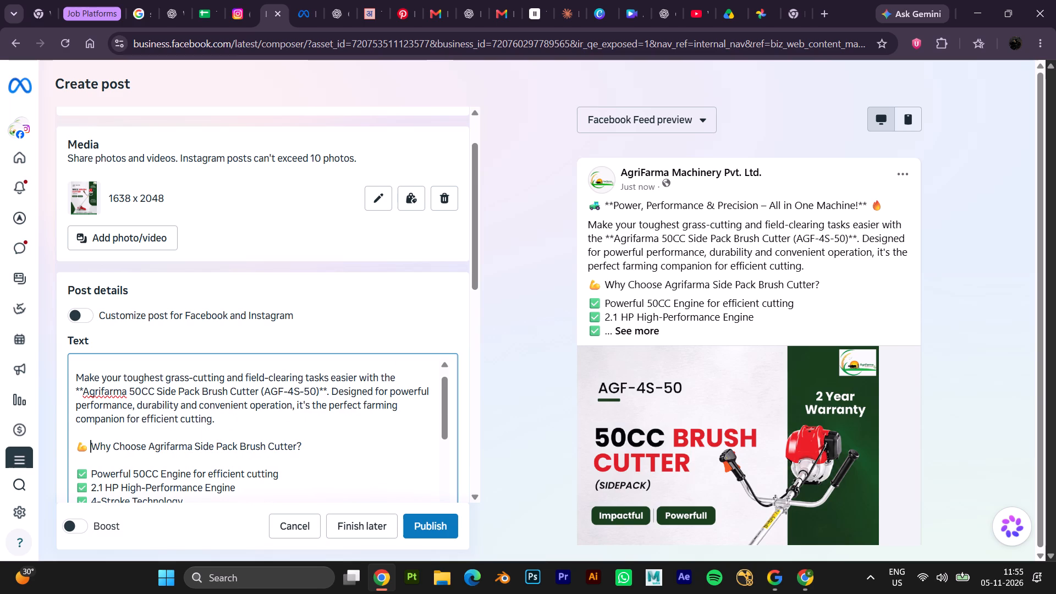
Remove the double asterisks before and after "Agrifarma 50CC Side Pack Brush Cutter (AGF-4S-50)" in the post text.
scroll(219, 409, "up", 1)
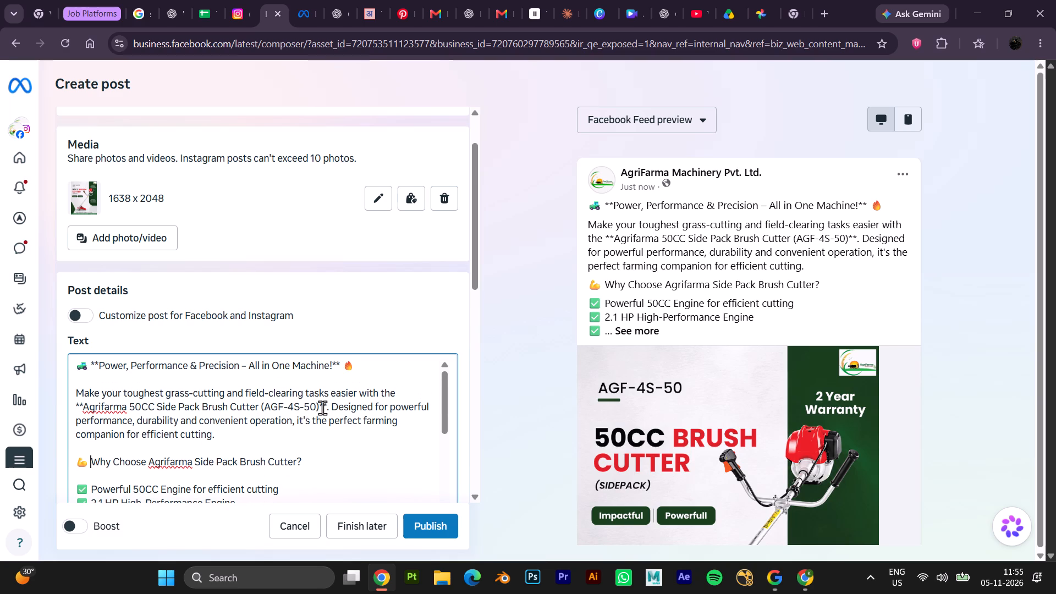
left_click(323, 406)
key("Right")
key("BackSpace")
key("BackSpace")
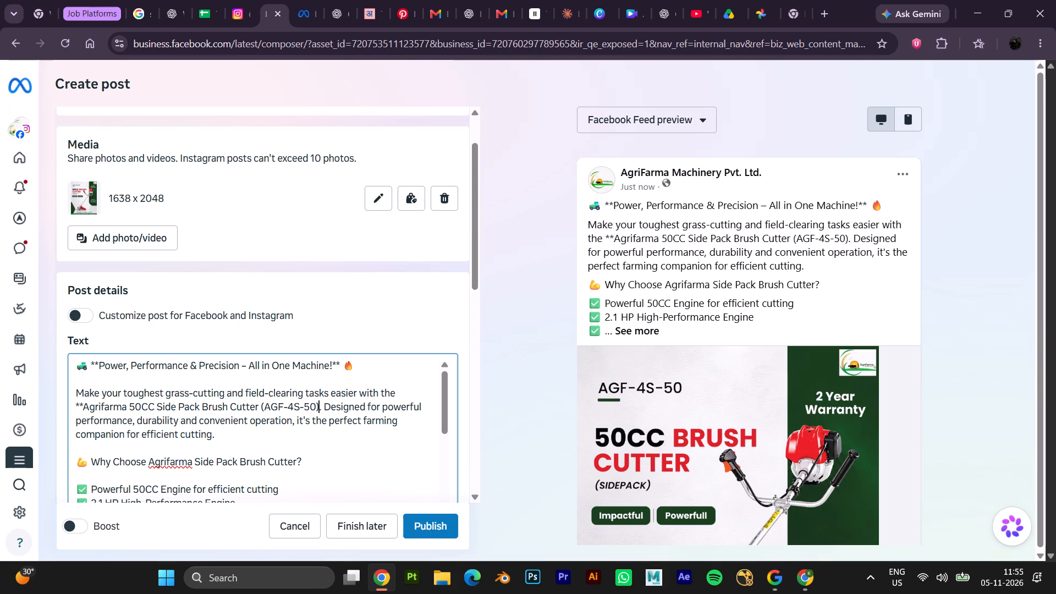
left_click(85, 406)
key("BackSpace")
key("BackSpace")
Remove the double asterisks around the headline "Power, Performance & Precision – All in One Machine!" and the space before its fire emoji.
key("Up")
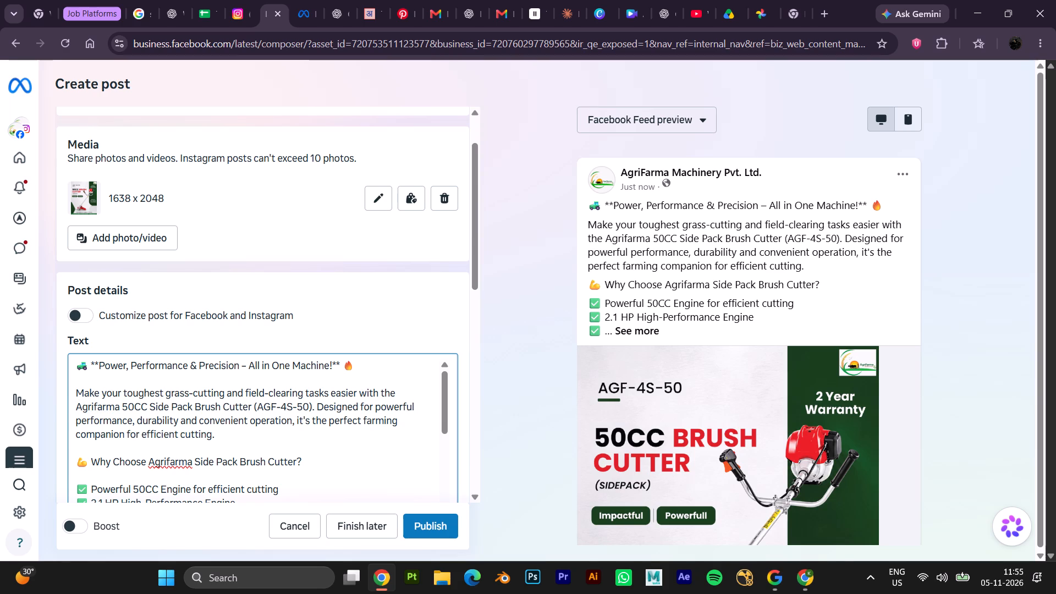
left_click(343, 365)
key("BackSpace")
key("BackSpace")
key("BackSpace")
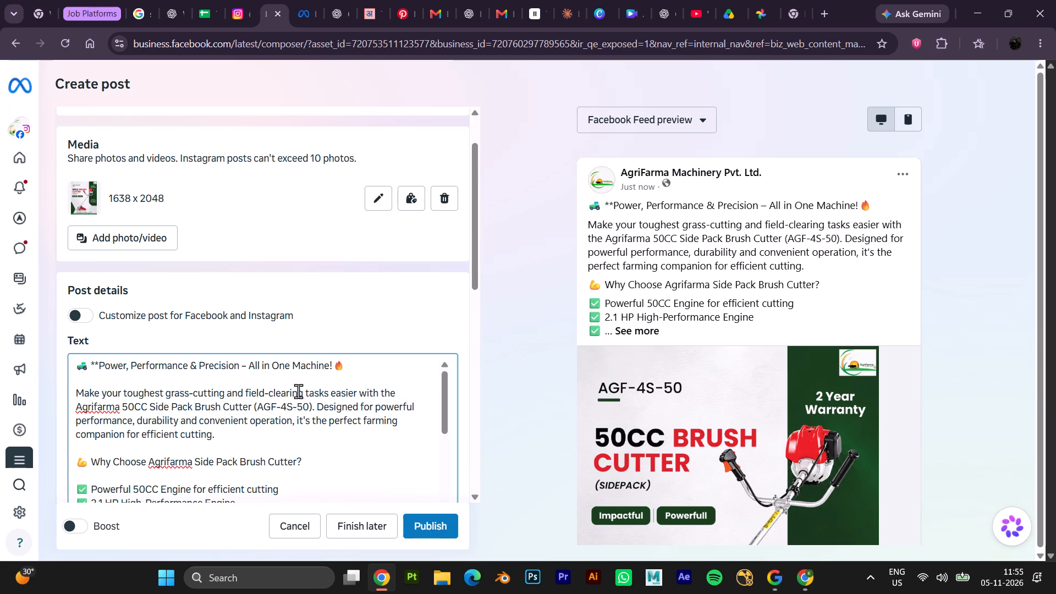
scroll(298, 391, "up", 1)
left_click(97, 411)
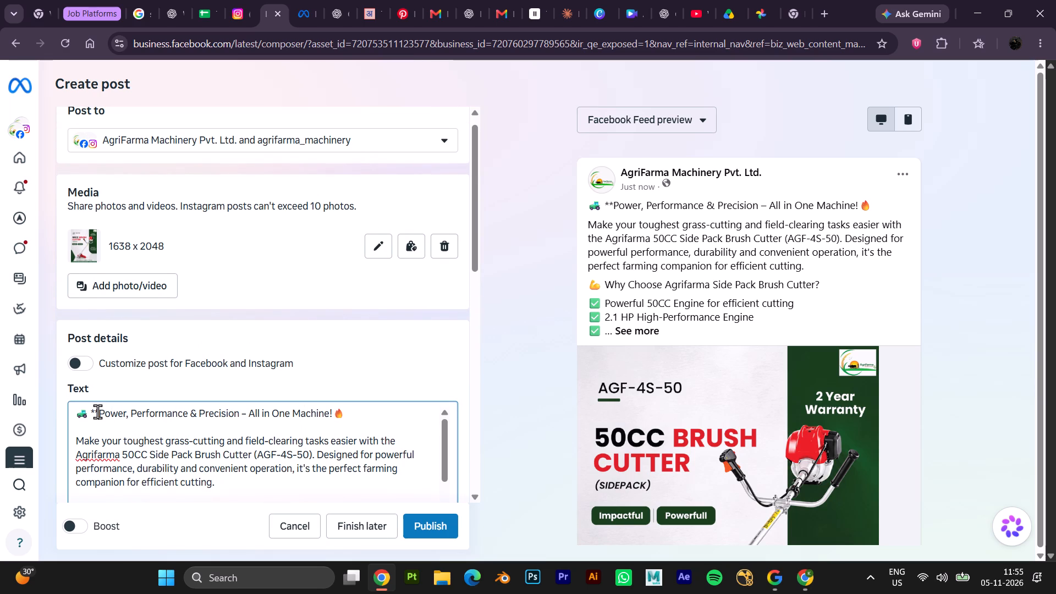
key("BackSpace")
key("BackSpace")
Proofread the cleaned-up brush cutter caption in the post text from the headline to the hashtags for leftover asterisks or errors.
scroll(197, 424, "up", 1)
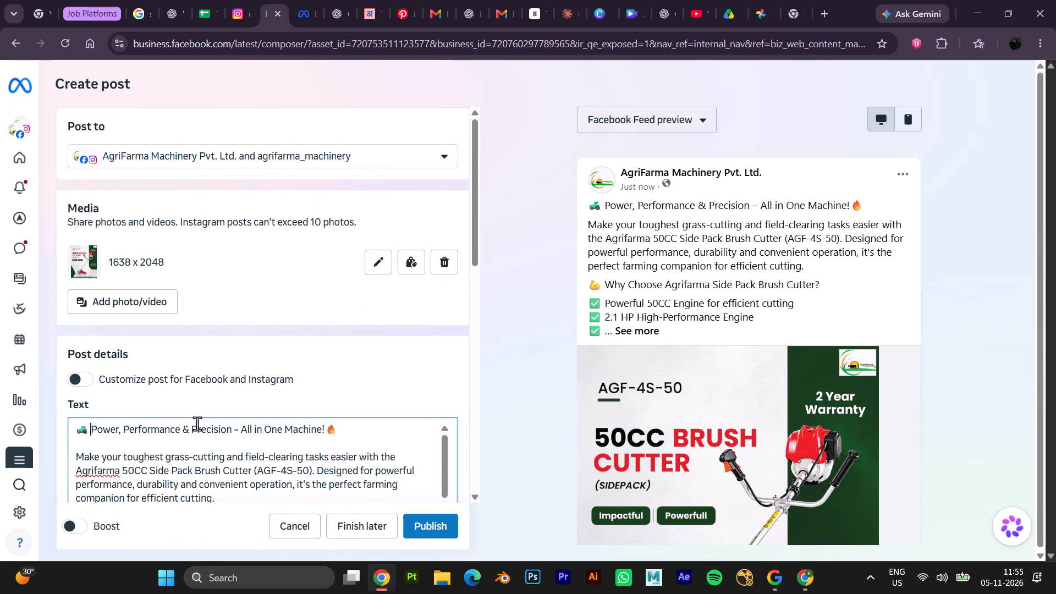
scroll(189, 388, "down", 3)
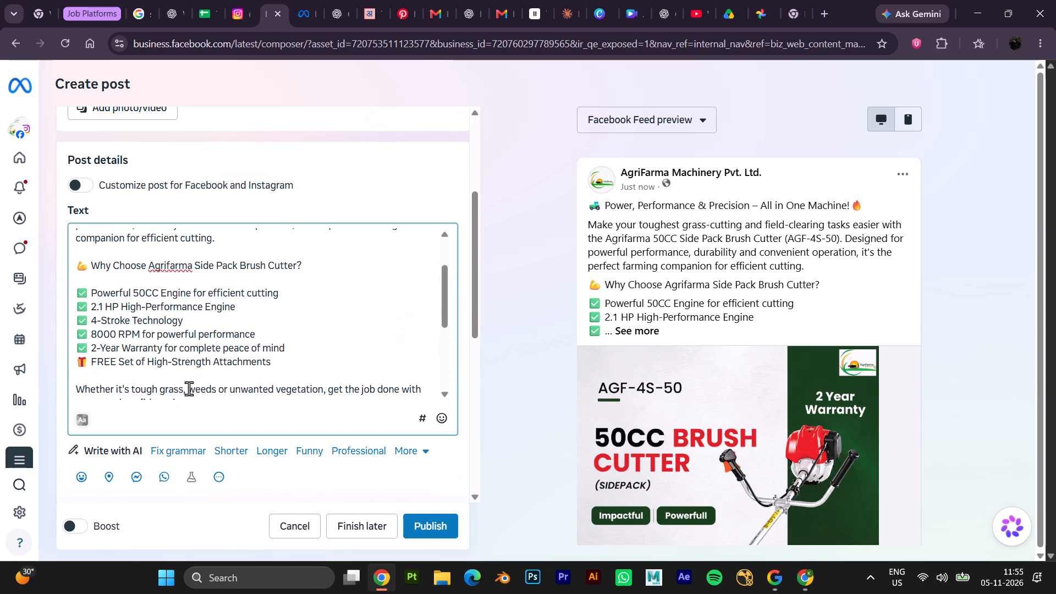
scroll(189, 388, "down", 1)
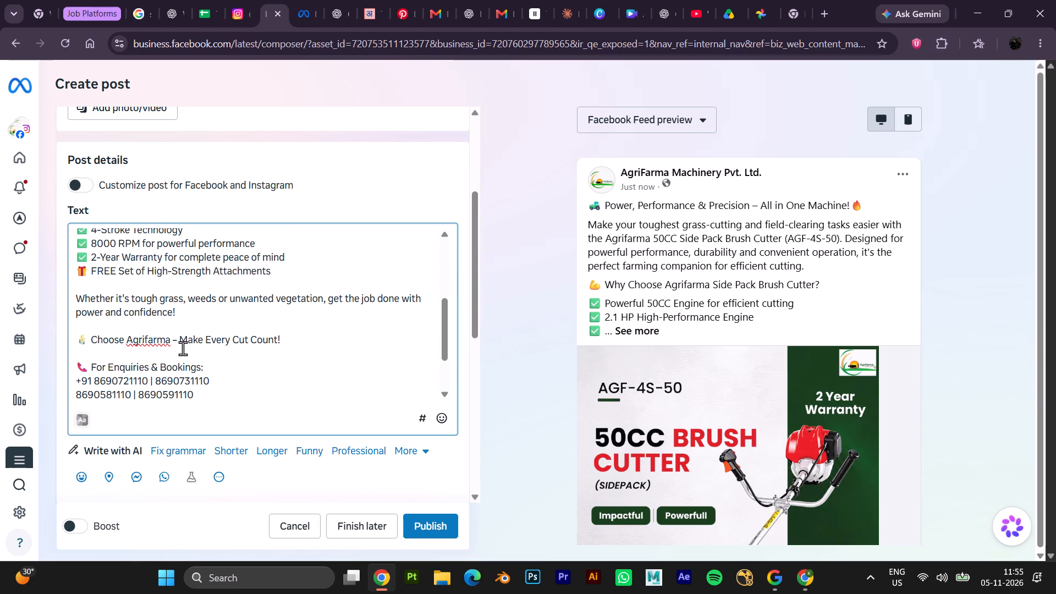
scroll(183, 348, "down", 3)
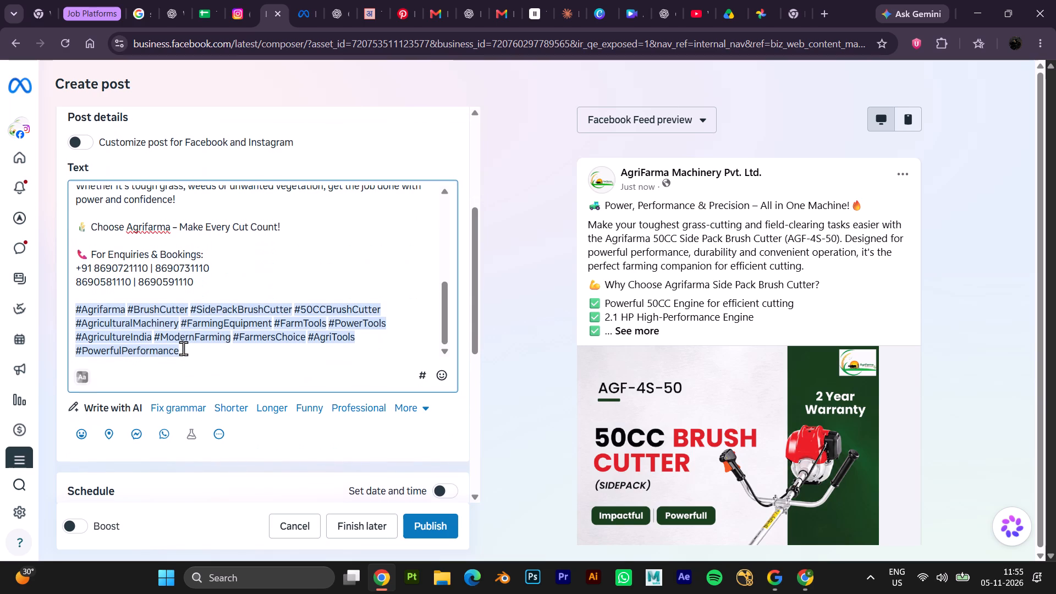
scroll(183, 348, "down", 4)
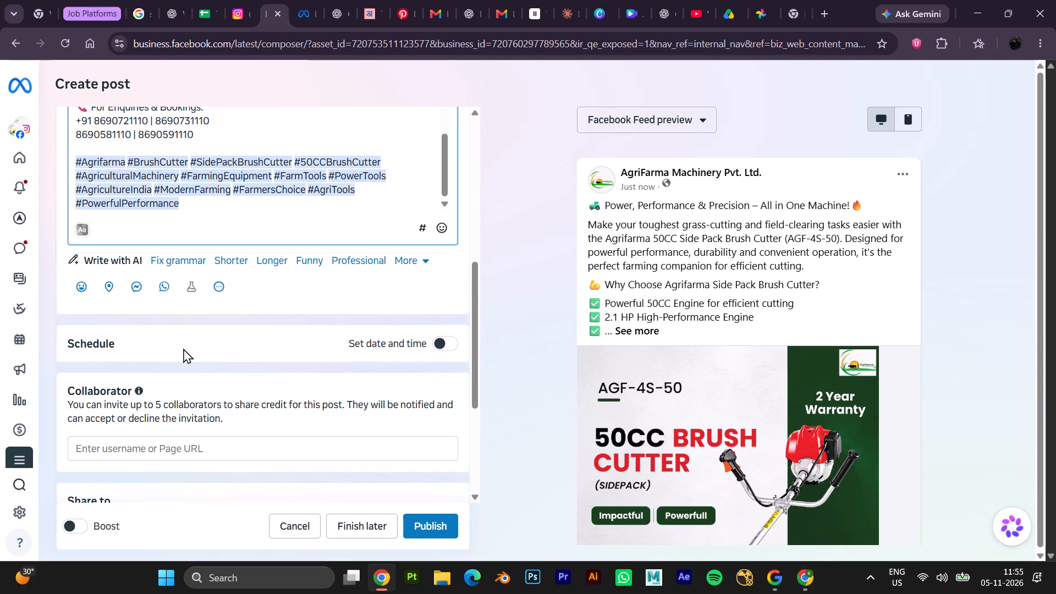
scroll(183, 348, "up", 1)
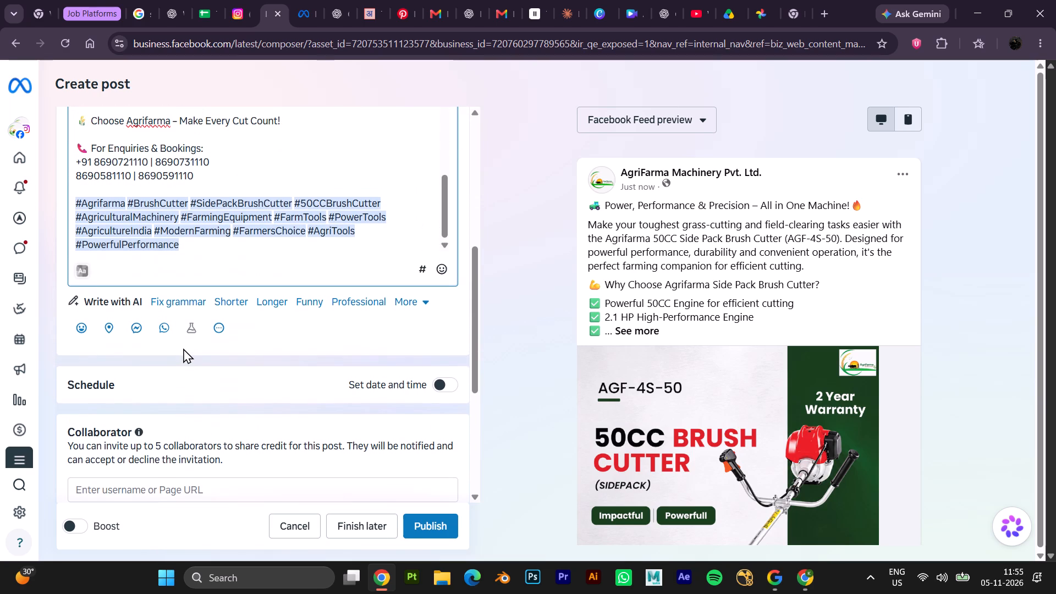
scroll(183, 348, "up", 4)
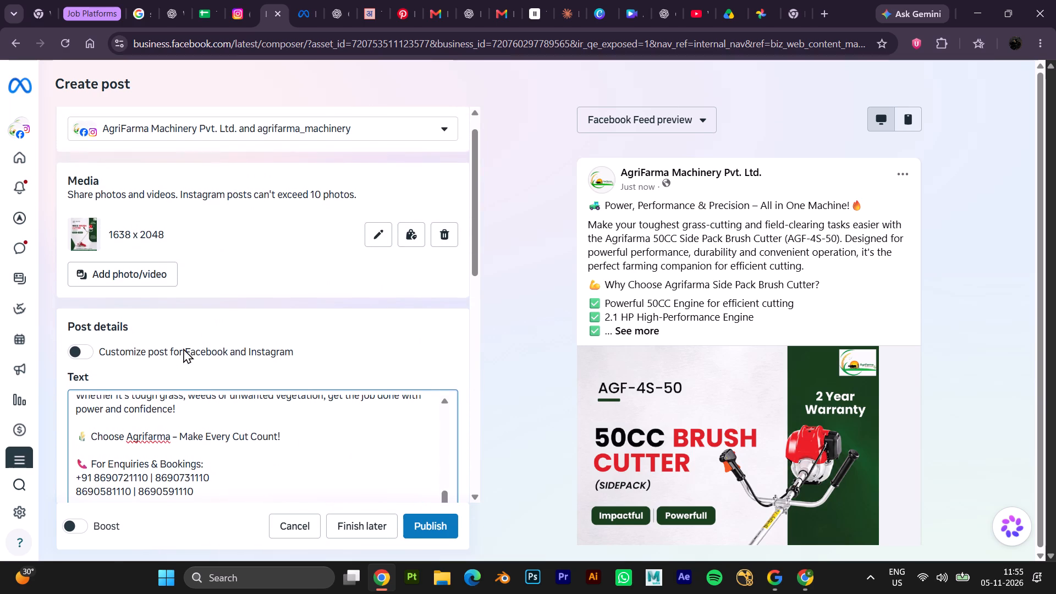
scroll(183, 348, "up", 3)
scroll(183, 348, "down", 1)
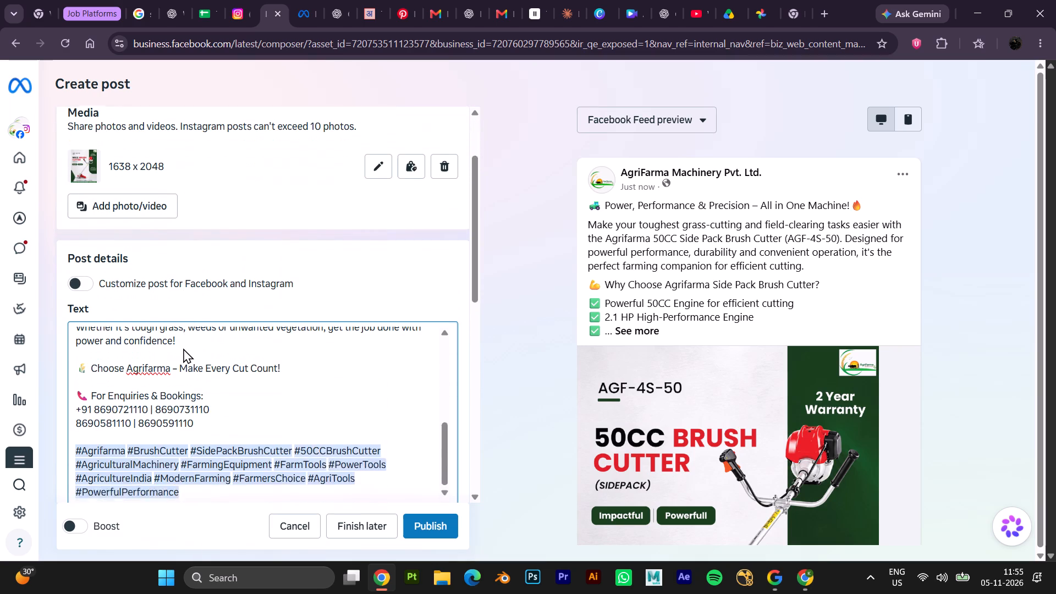
scroll(183, 348, "down", 3)
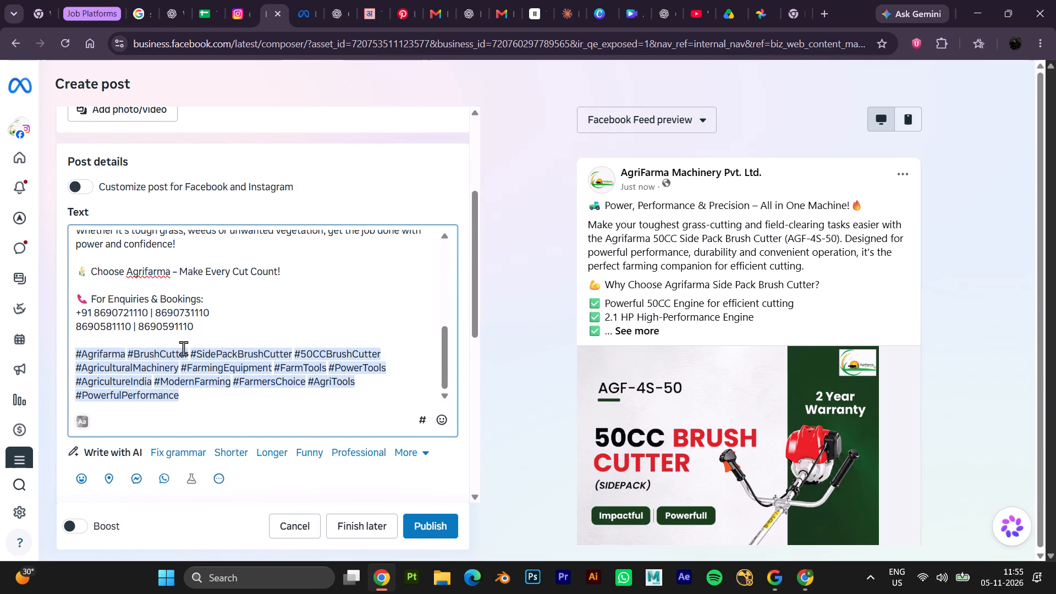
scroll(183, 348, "down", 3)
scroll(183, 348, "up", 6)
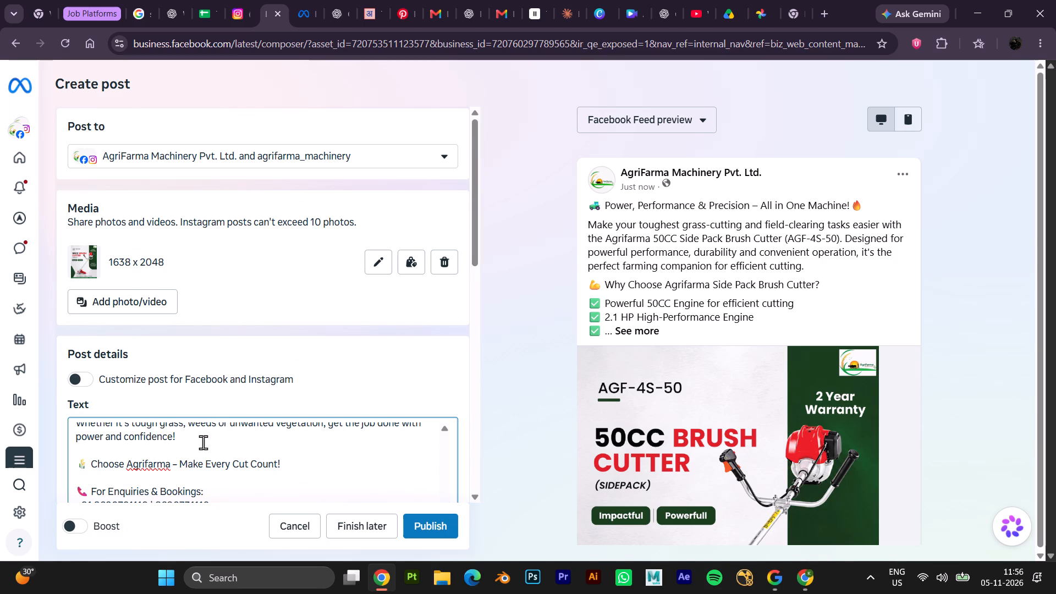
scroll(203, 442, "up", 9)
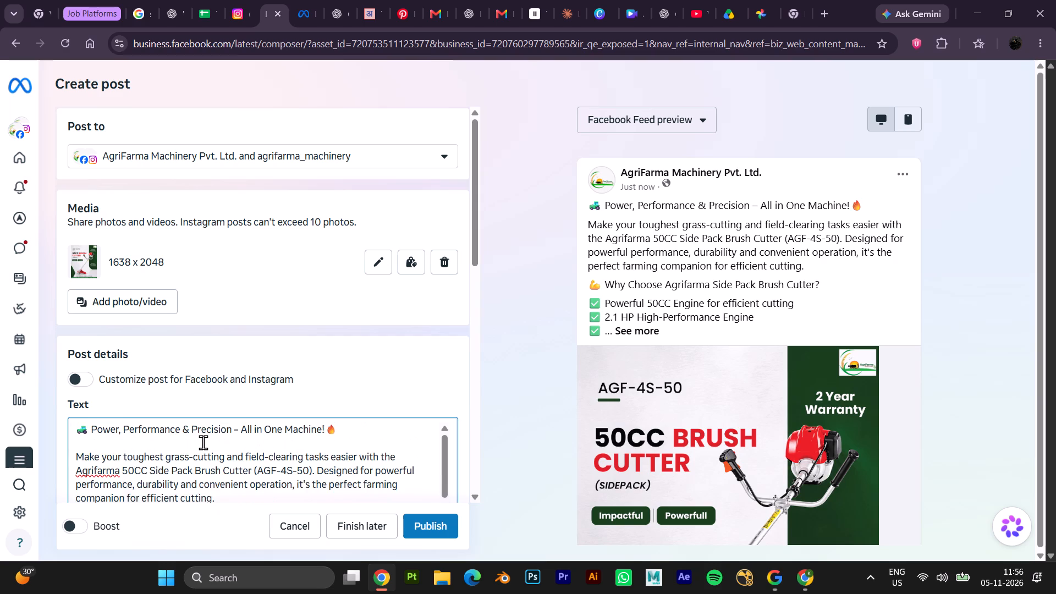
scroll(203, 442, "down", 6)
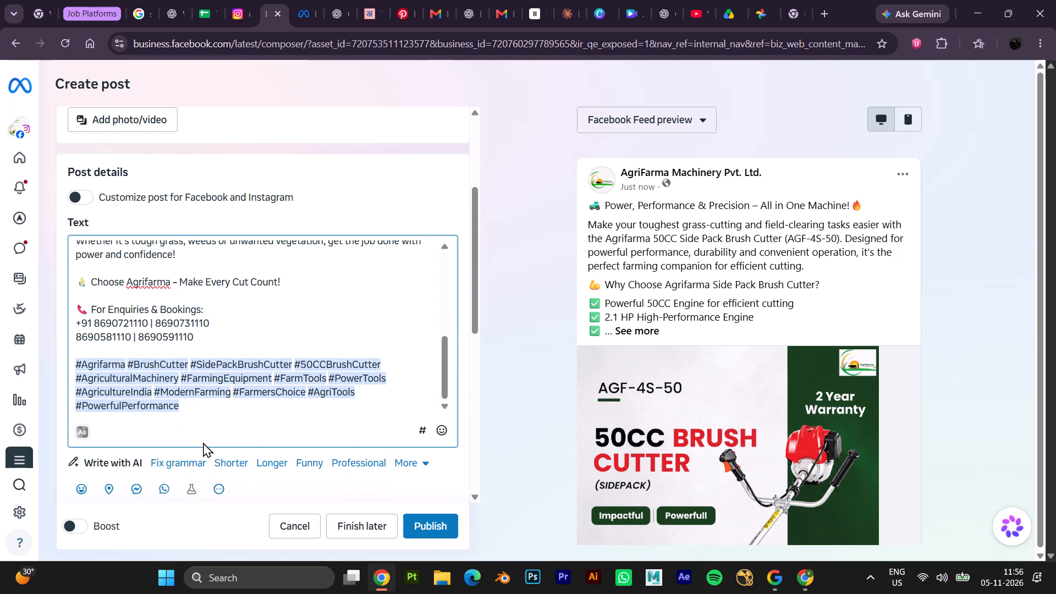
scroll(169, 285, "up", 5)
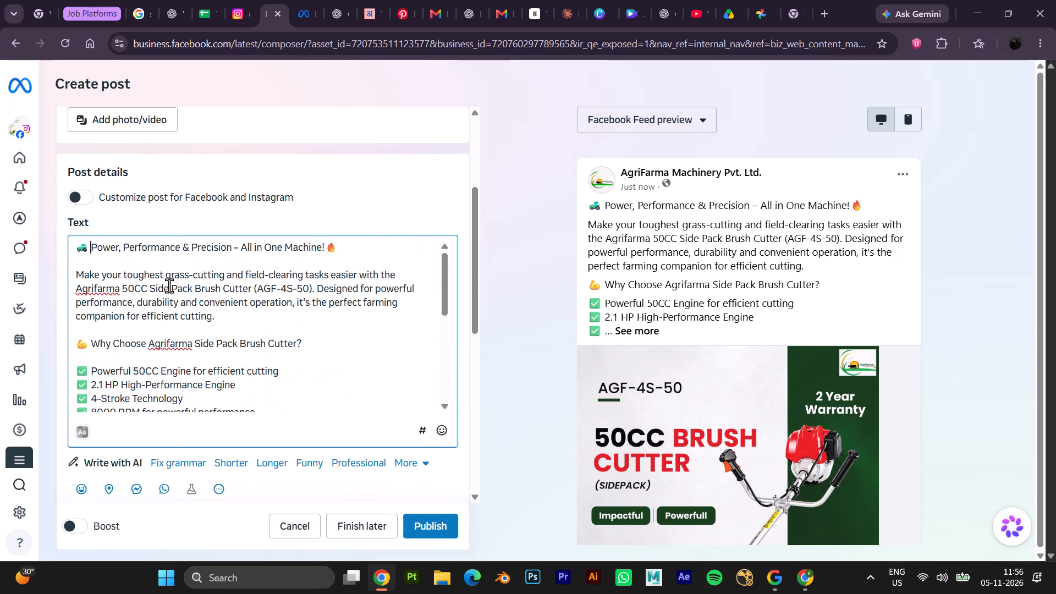
scroll(169, 285, "up", 1)
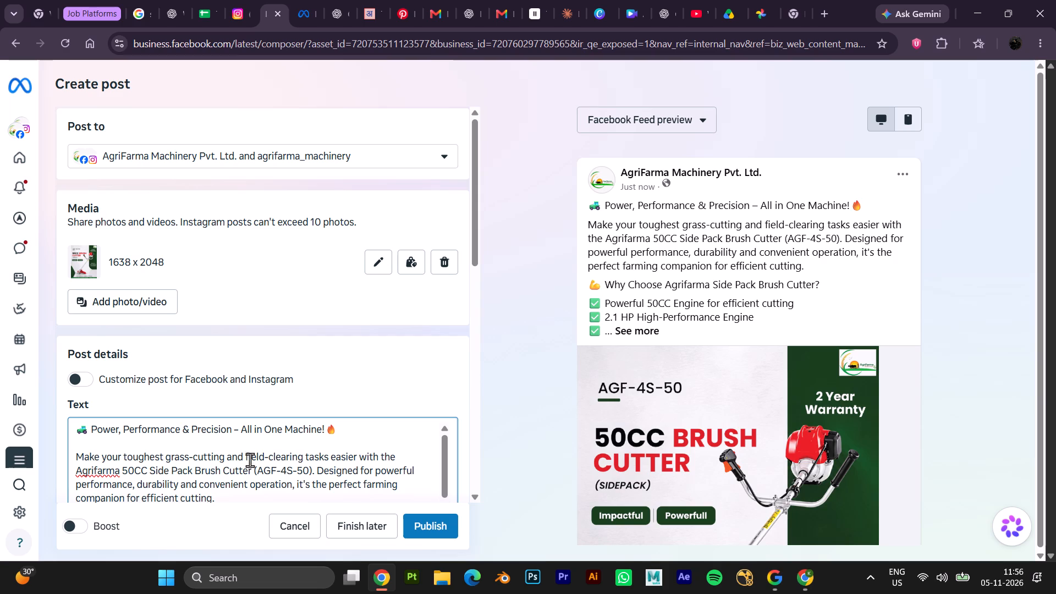
left_click(241, 457)
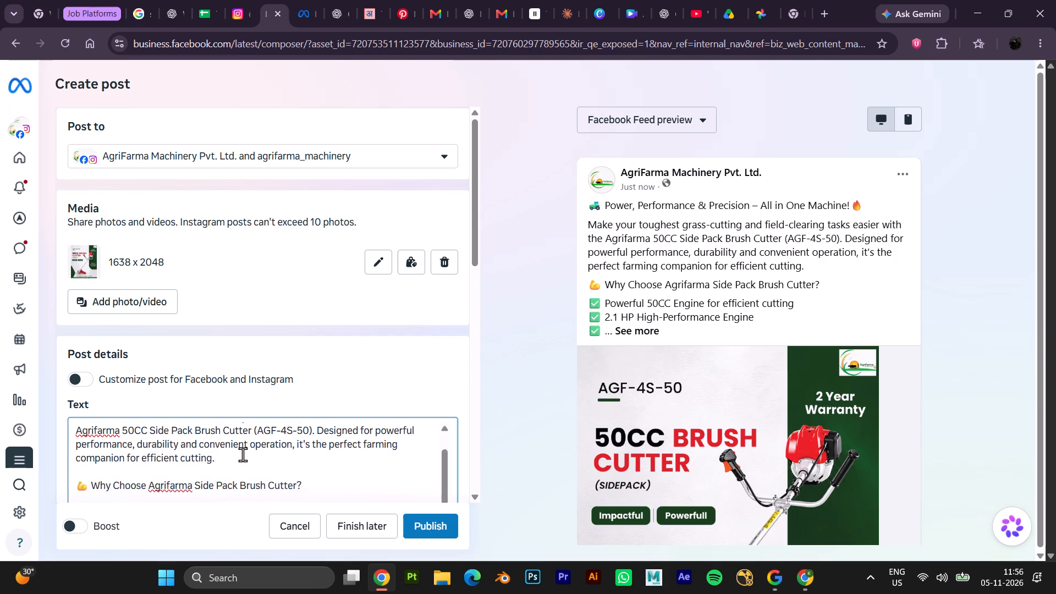
scroll(243, 454, "down", 1)
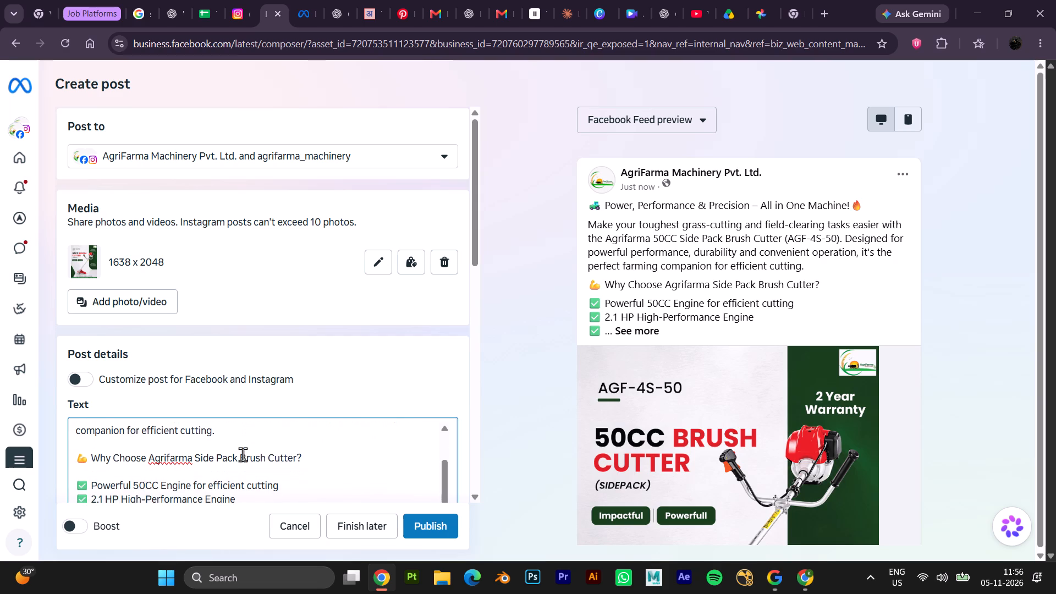
scroll(244, 453, "down", 3)
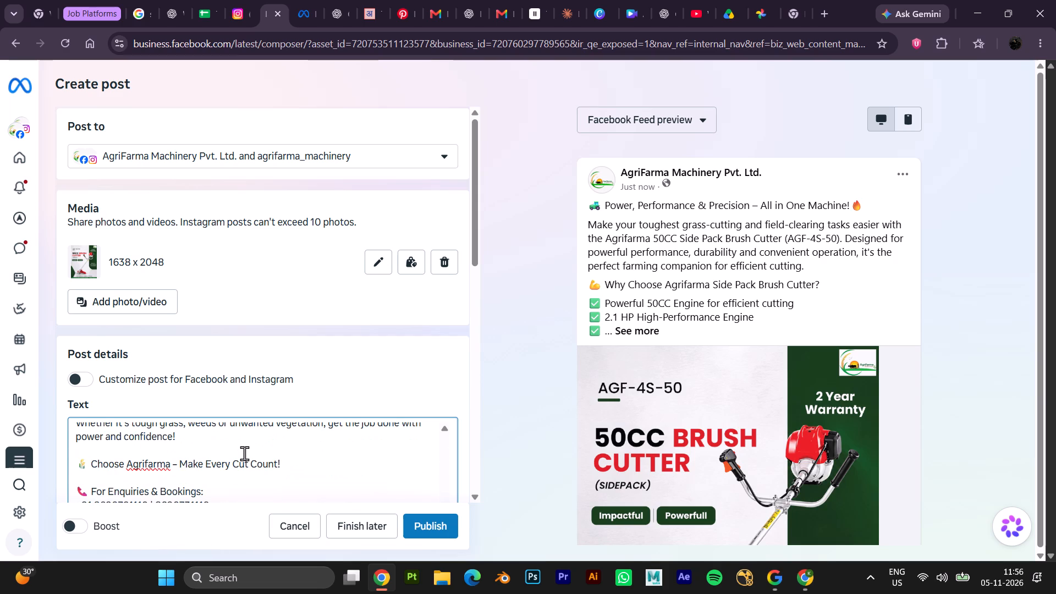
scroll(244, 453, "up", 11)
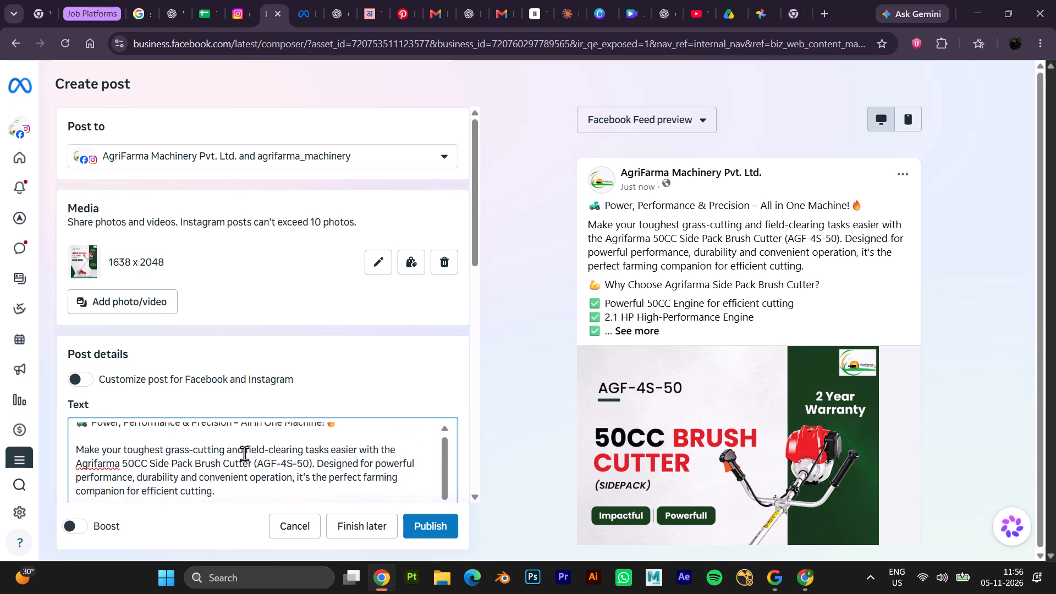
left_click(271, 467)
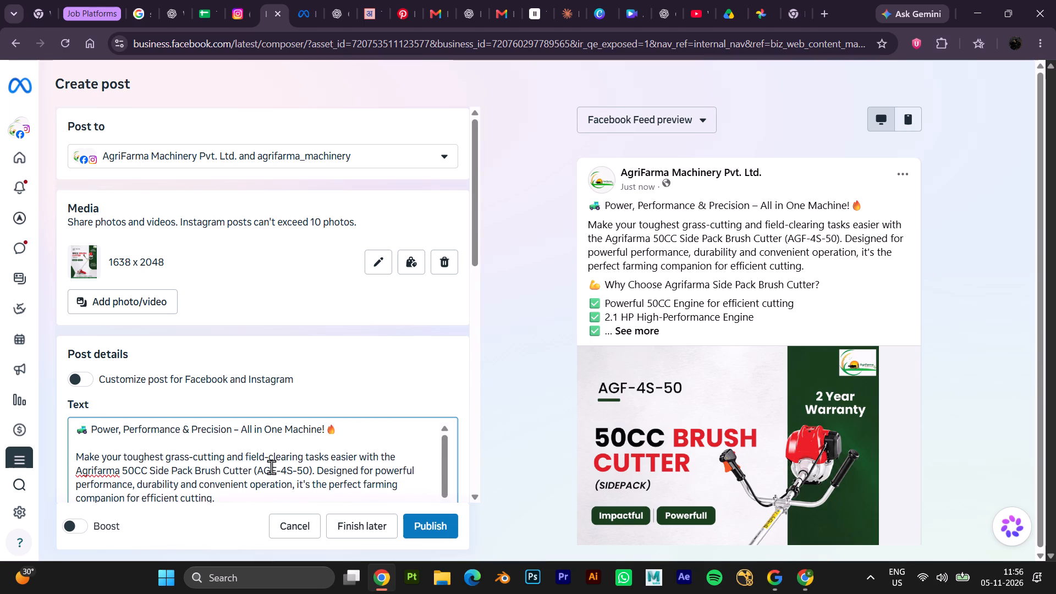
scroll(271, 467, "down", 5)
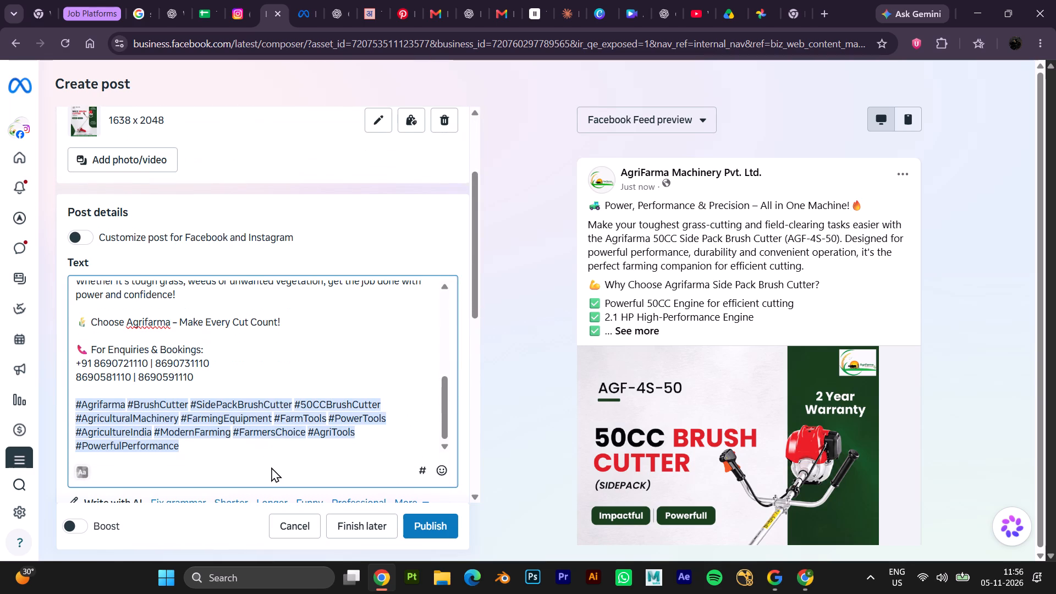
scroll(257, 339, "up", 12)
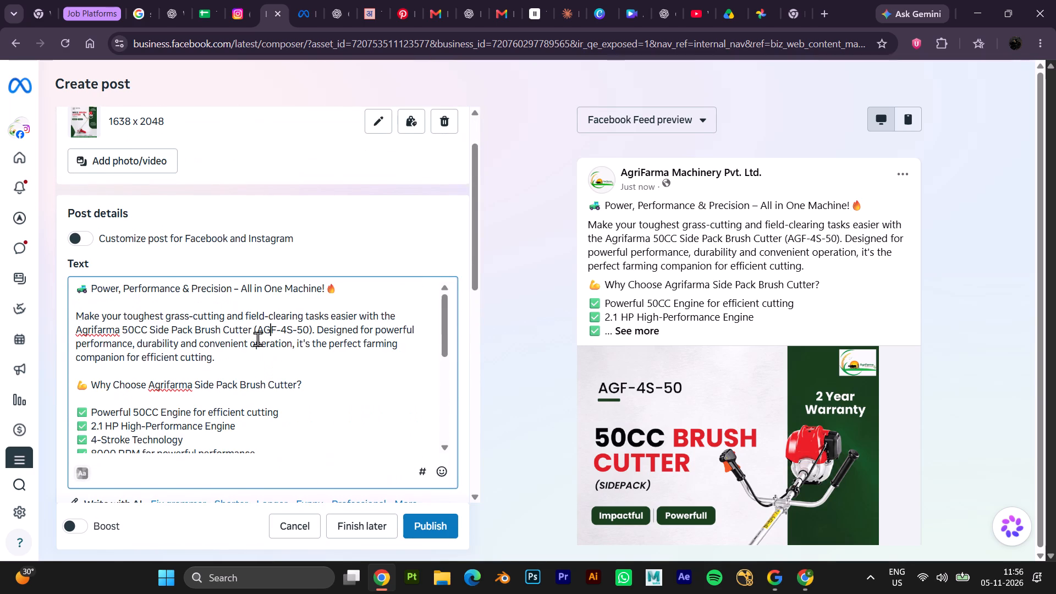
scroll(257, 339, "up", 2)
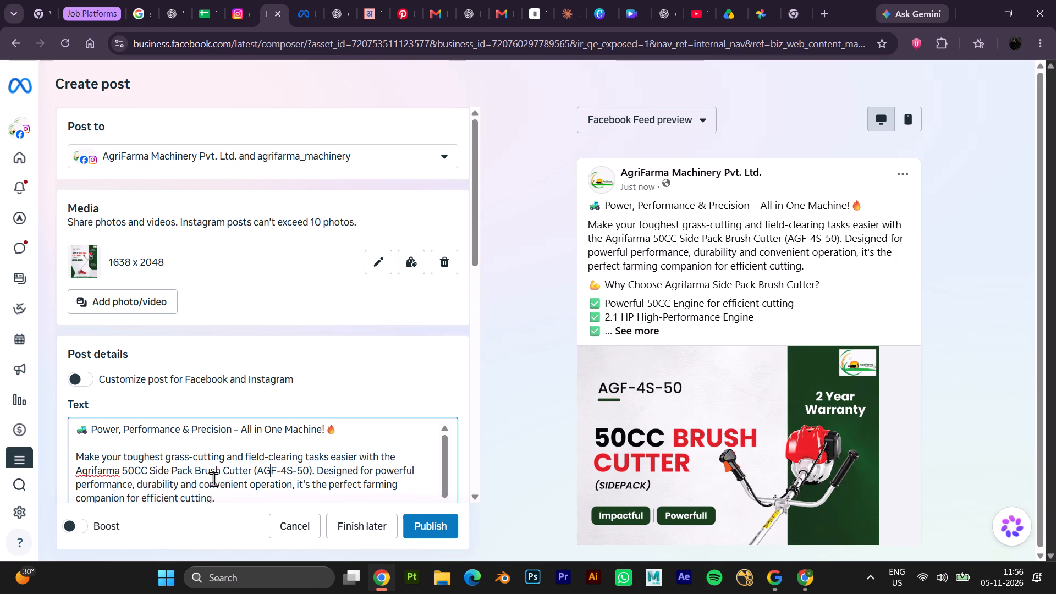
scroll(213, 479, "down", 4)
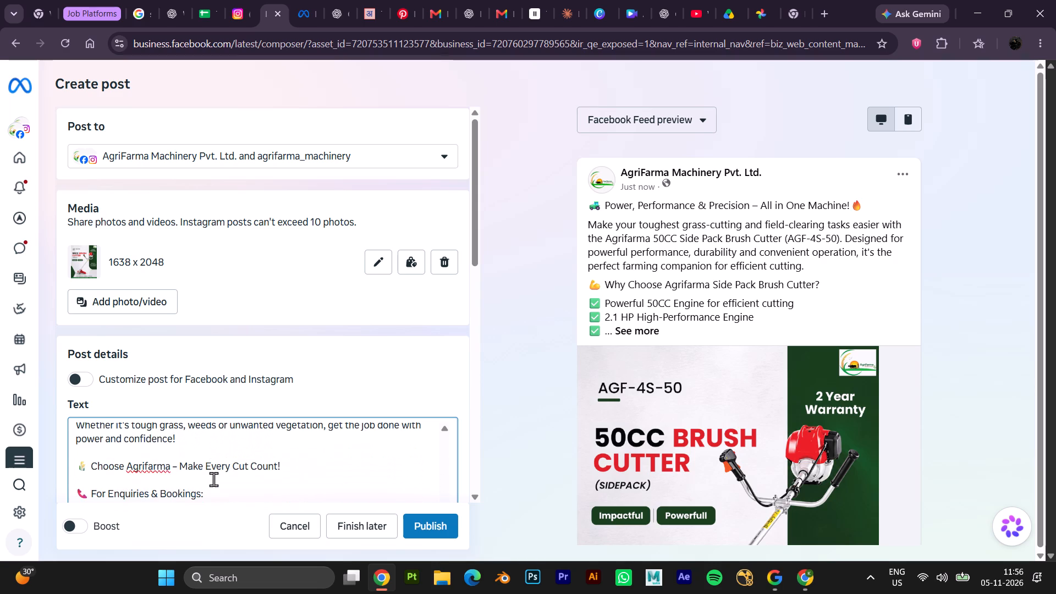
scroll(213, 479, "down", 3)
scroll(183, 299, "up", 7)
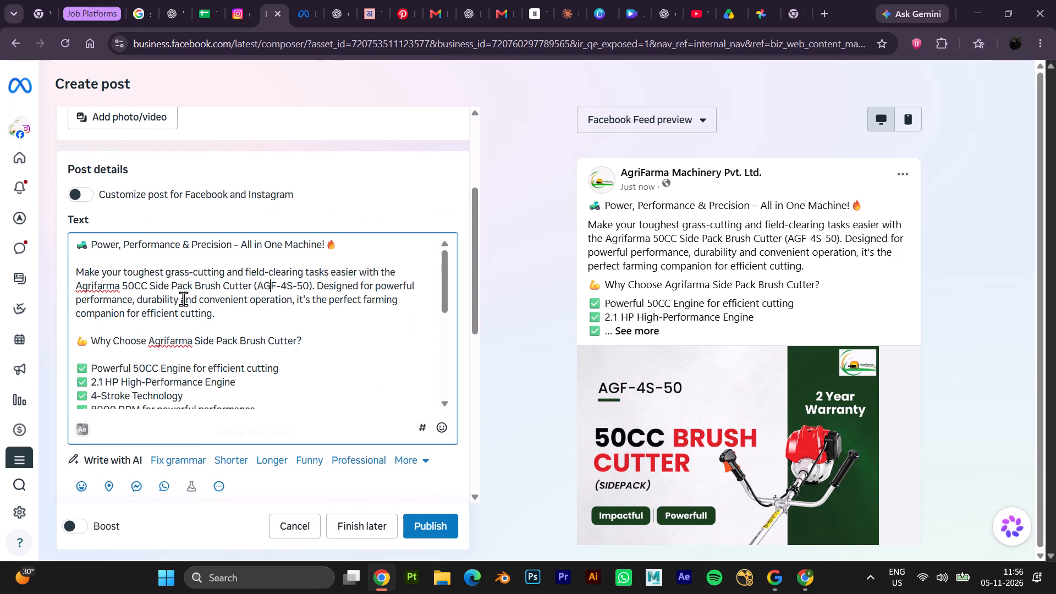
scroll(194, 379, "up", 6)
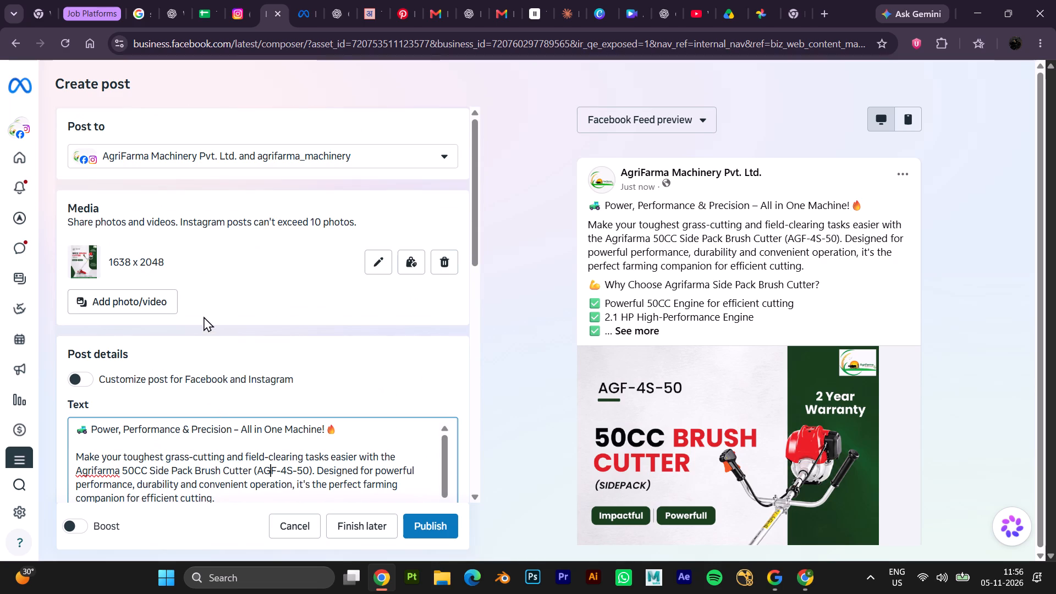
Turn on scheduling for the post and set both the Facebook and Instagram dates to Nov 6, 2026.
scroll(233, 344, "down", 3)
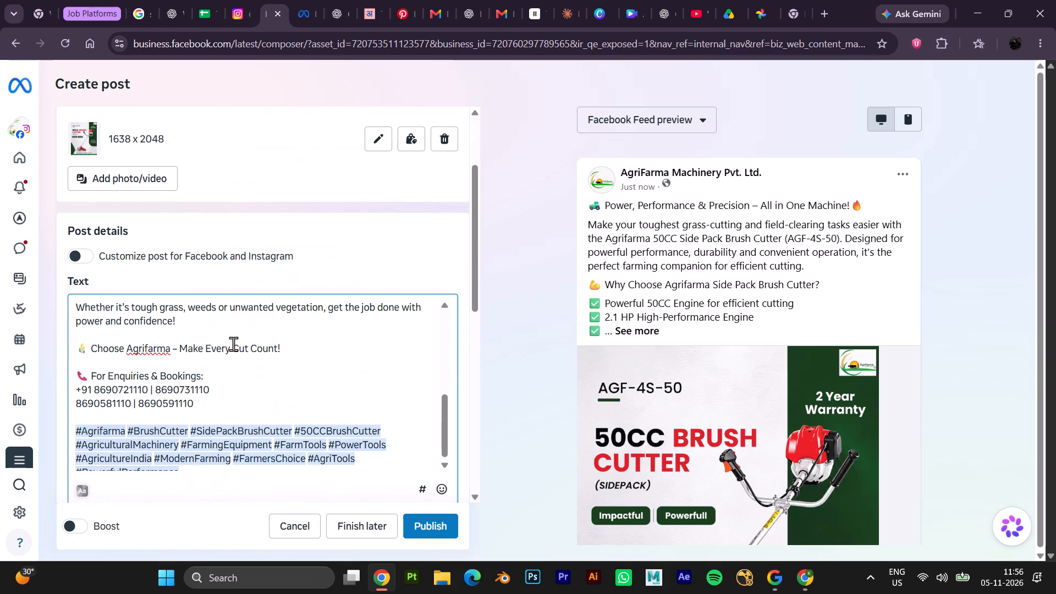
scroll(233, 344, "down", 4)
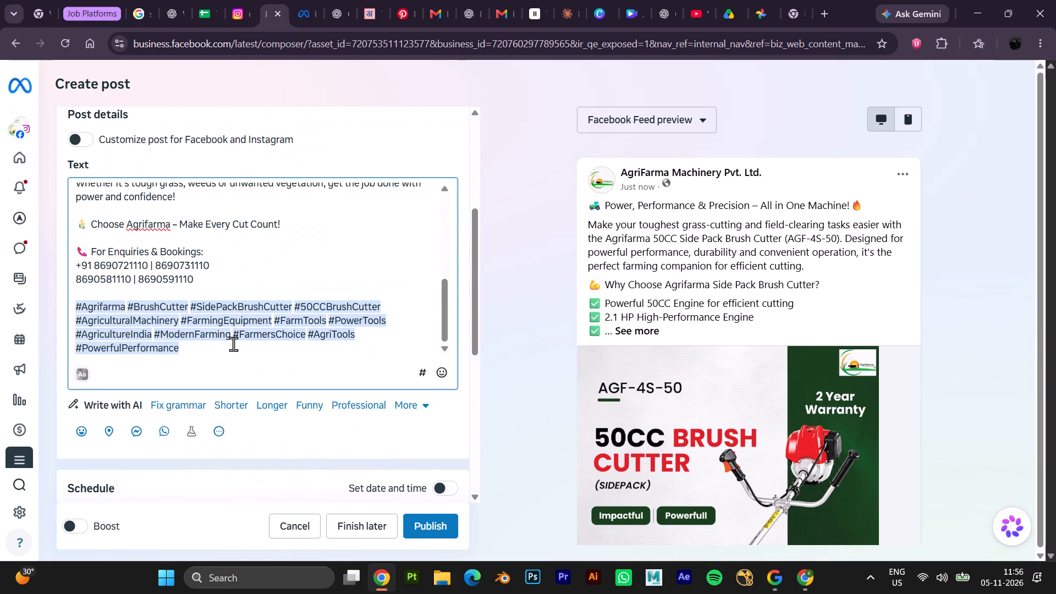
scroll(233, 344, "down", 2)
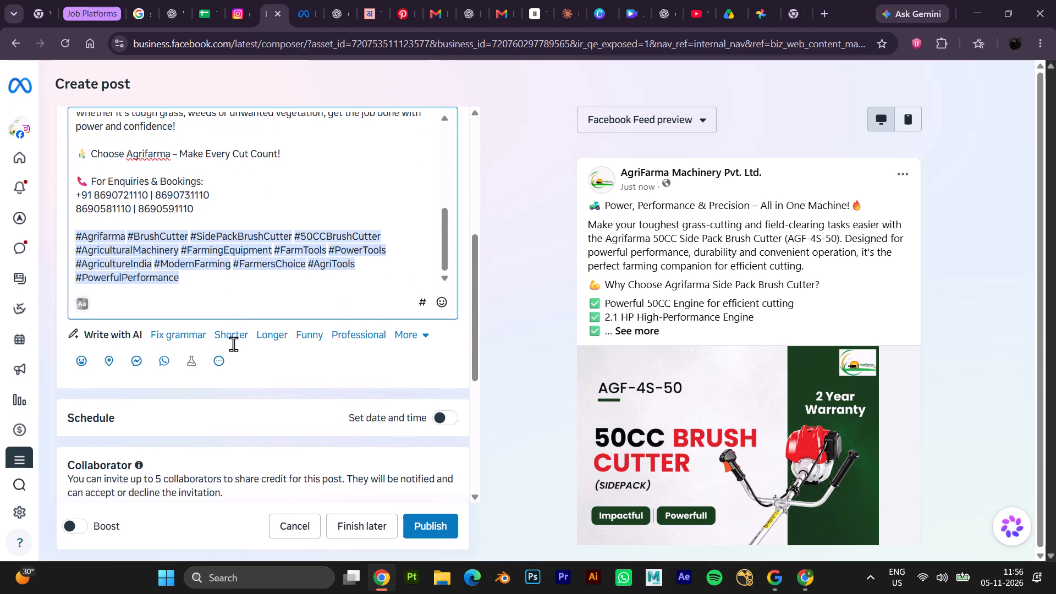
scroll(233, 344, "down", 1)
left_click(436, 376)
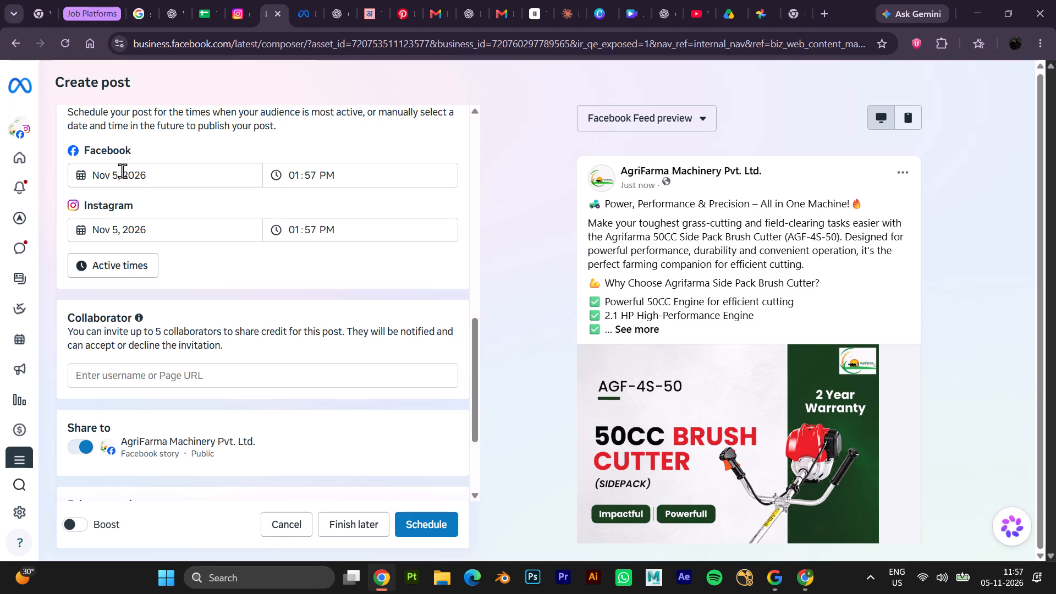
left_click(111, 173)
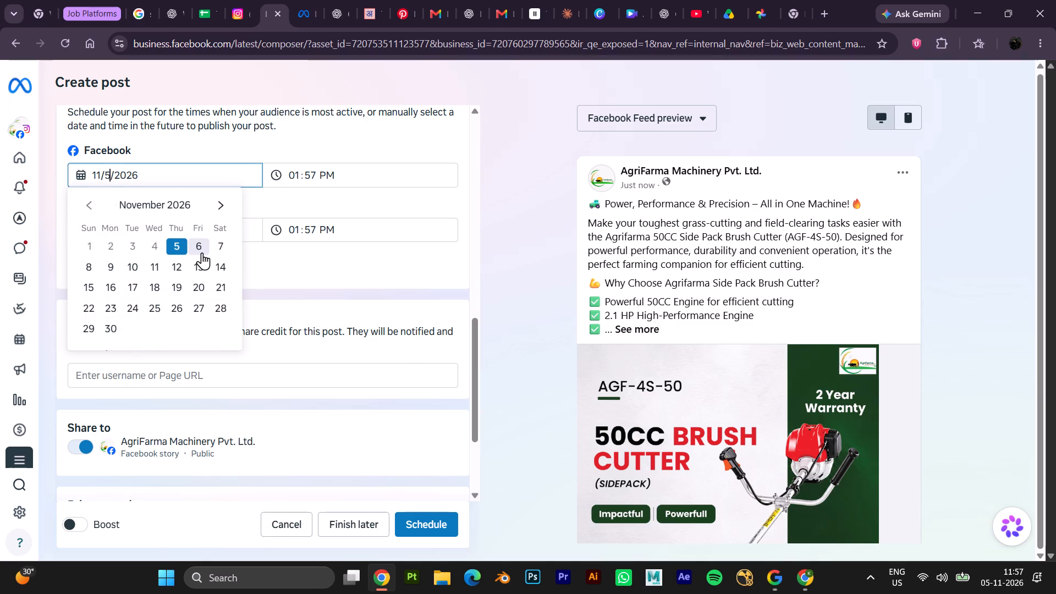
left_click(202, 252)
left_click(118, 222)
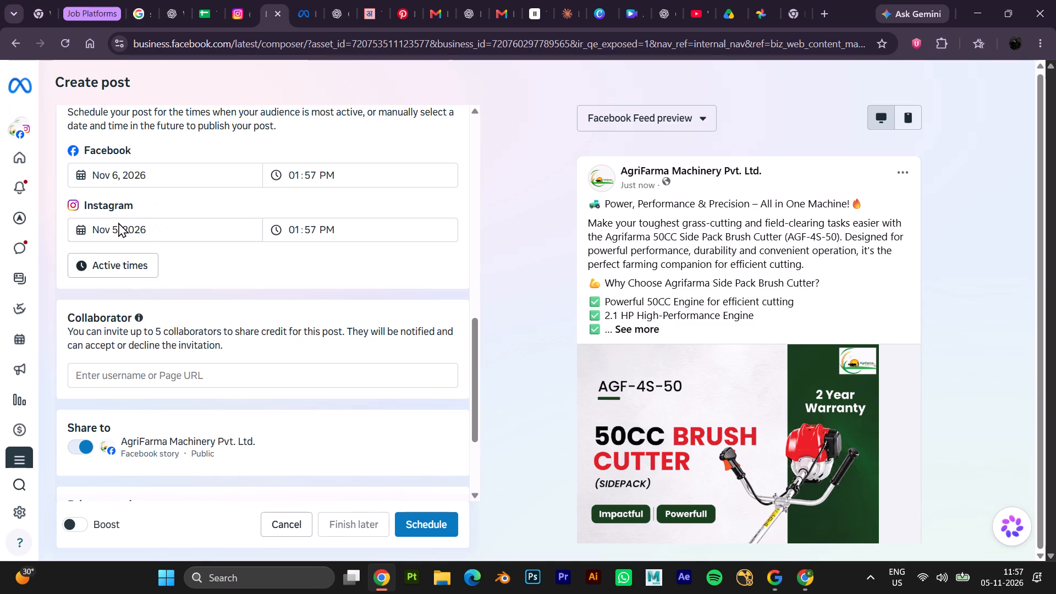
left_click(112, 231)
left_click(192, 296)
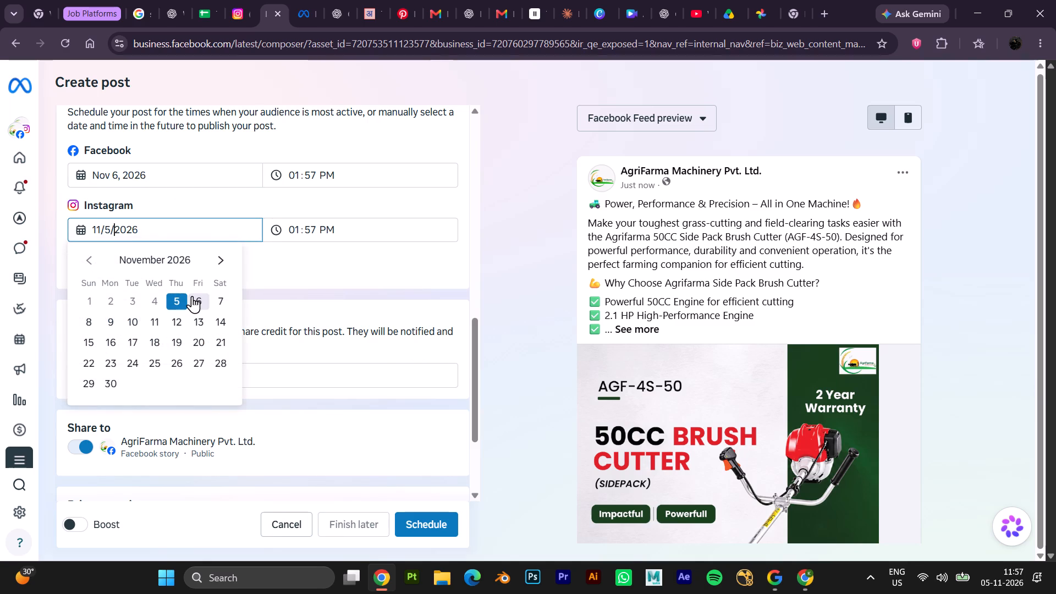
Open the hour of the Facebook schedule time for editing.
left_click(303, 177)
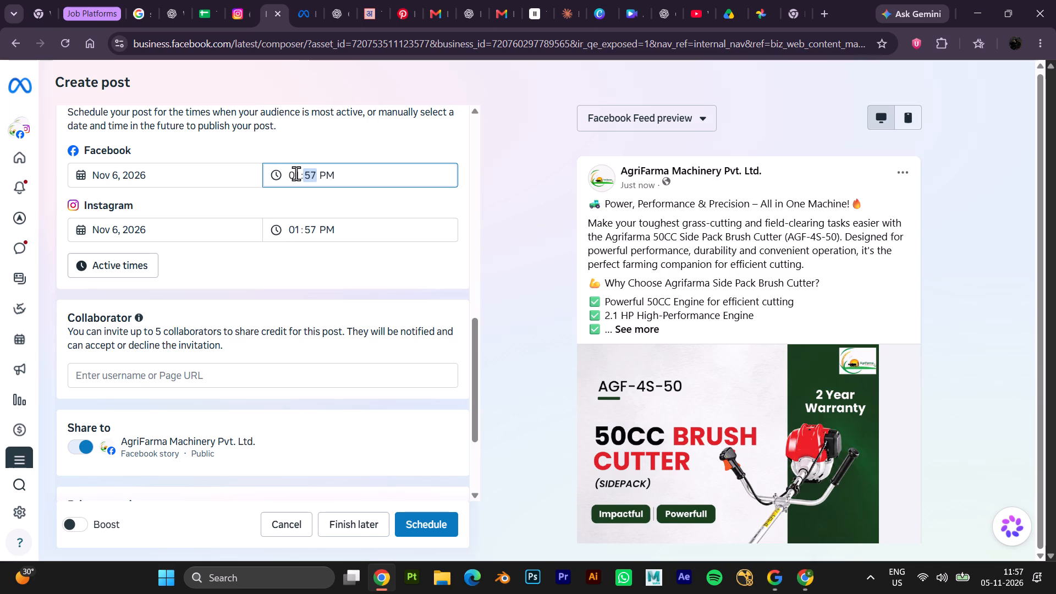
left_click(296, 173)
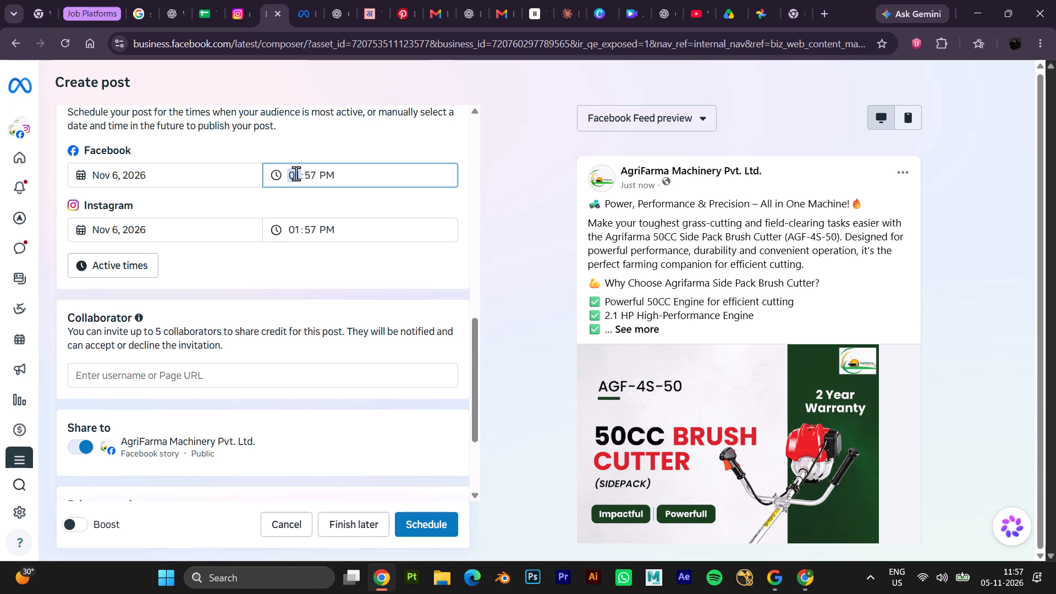
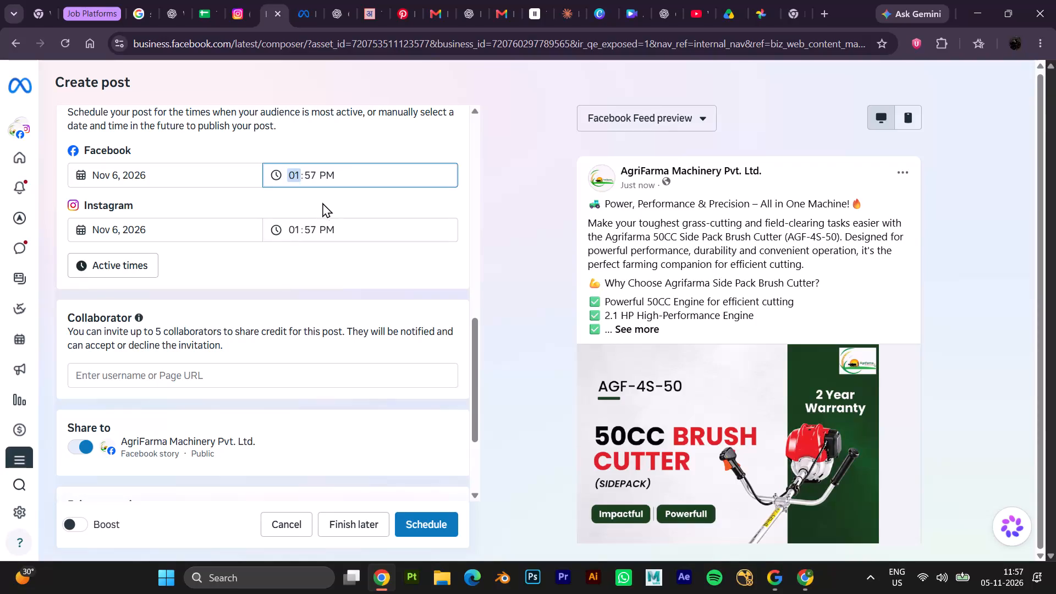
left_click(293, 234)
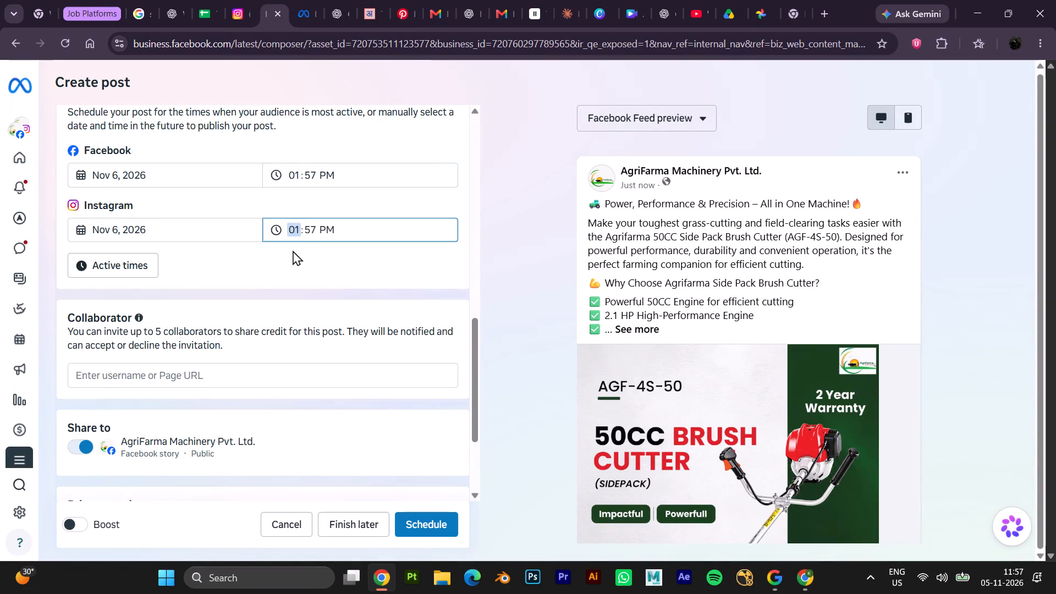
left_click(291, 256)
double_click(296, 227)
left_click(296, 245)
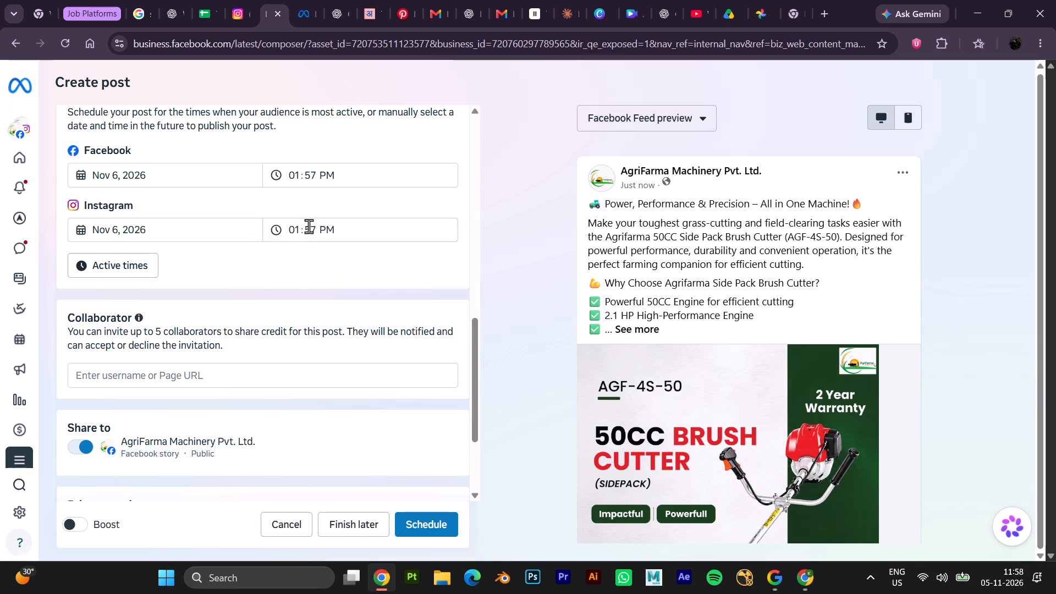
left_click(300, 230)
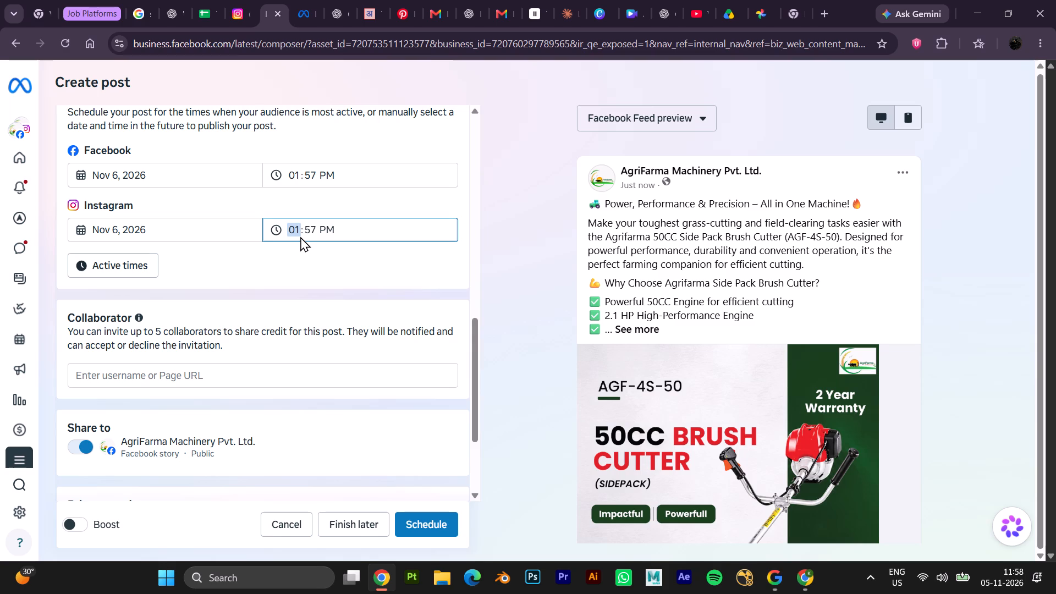
Set the Facebook publishing time for Nov 6, 2026 to 10:00 AM.
left_click(293, 175)
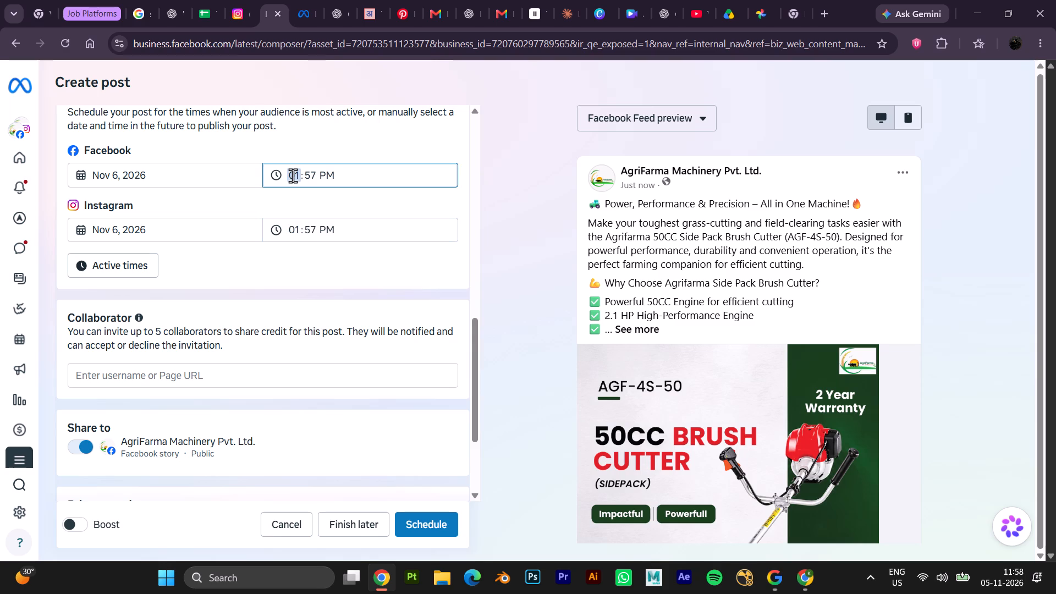
key("Right")
key("Left")
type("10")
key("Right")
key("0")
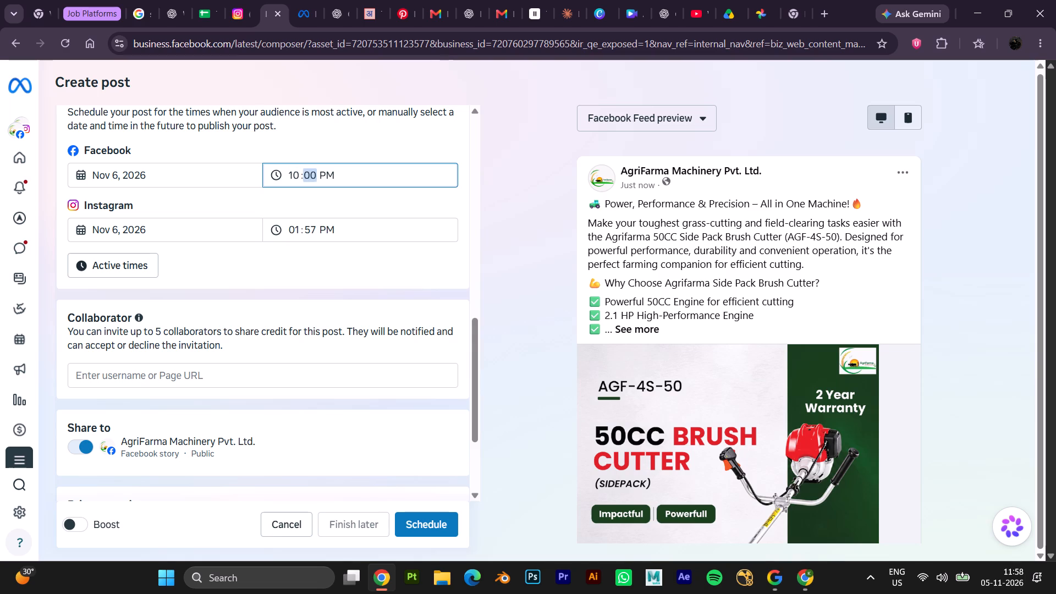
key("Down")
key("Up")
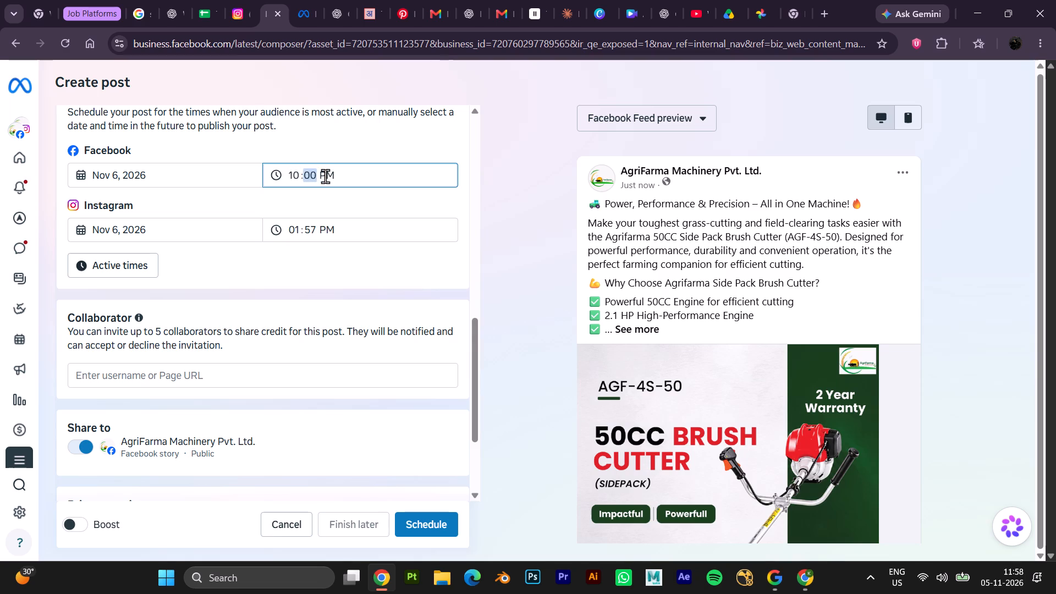
left_click(326, 175)
key("Down")
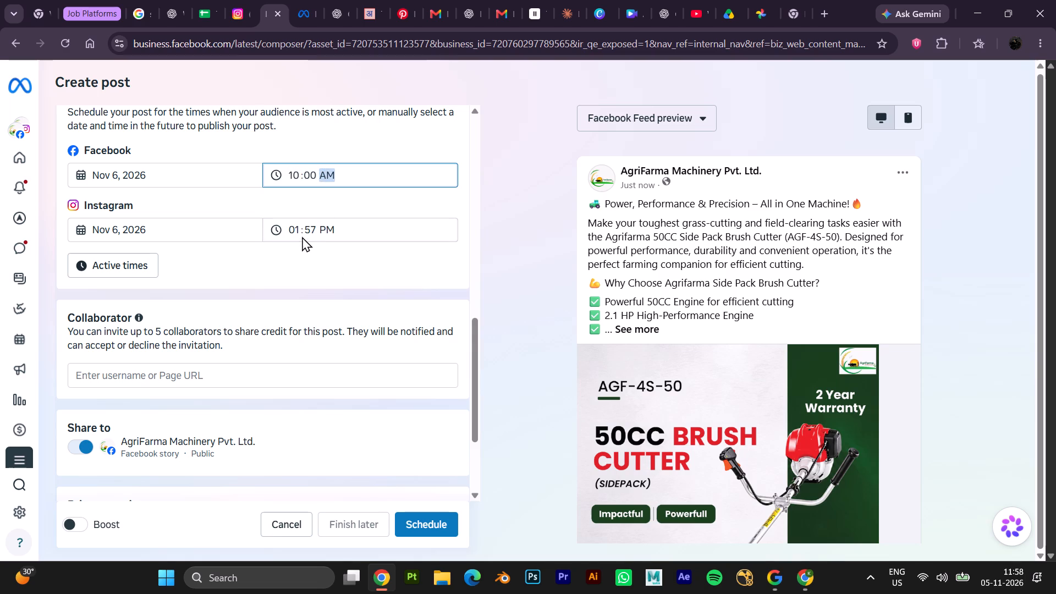
Set the Instagram publishing time for Nov 6, 2026 to 10:00 AM.
left_click(301, 233)
left_click(294, 232)
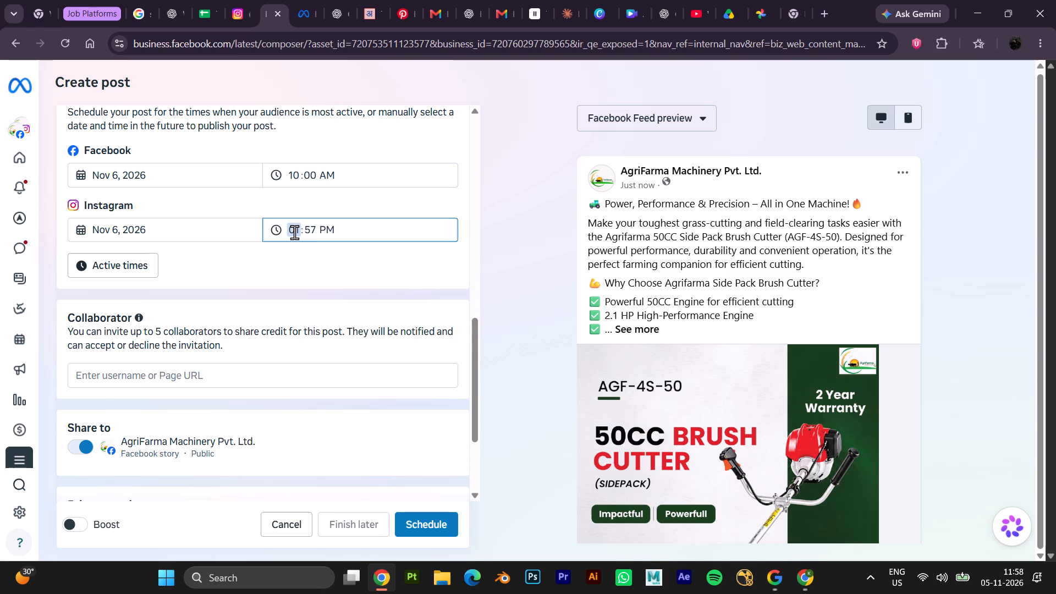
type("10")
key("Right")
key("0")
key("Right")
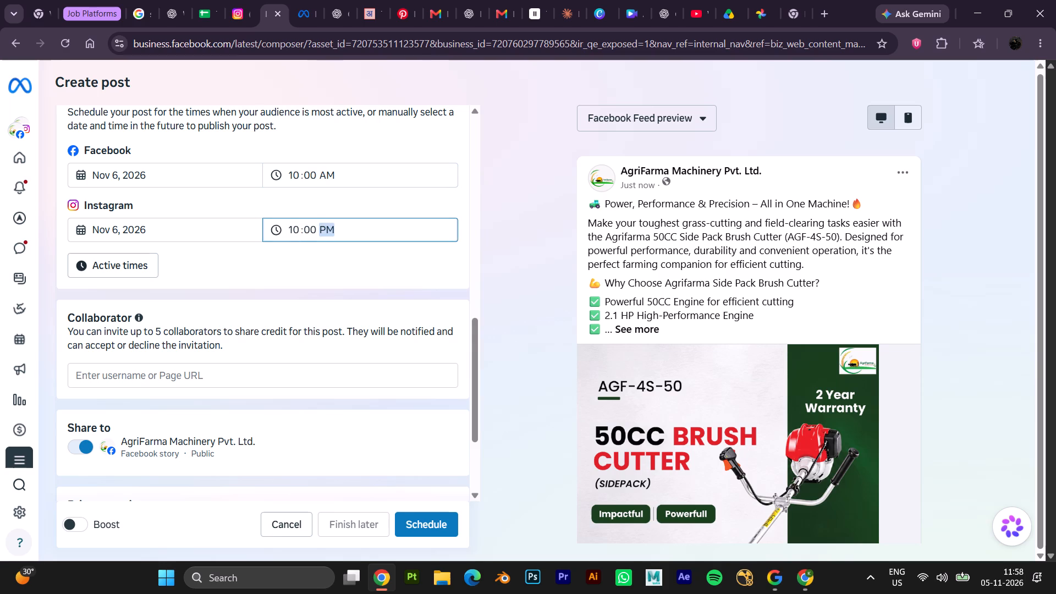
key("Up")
left_click(299, 258)
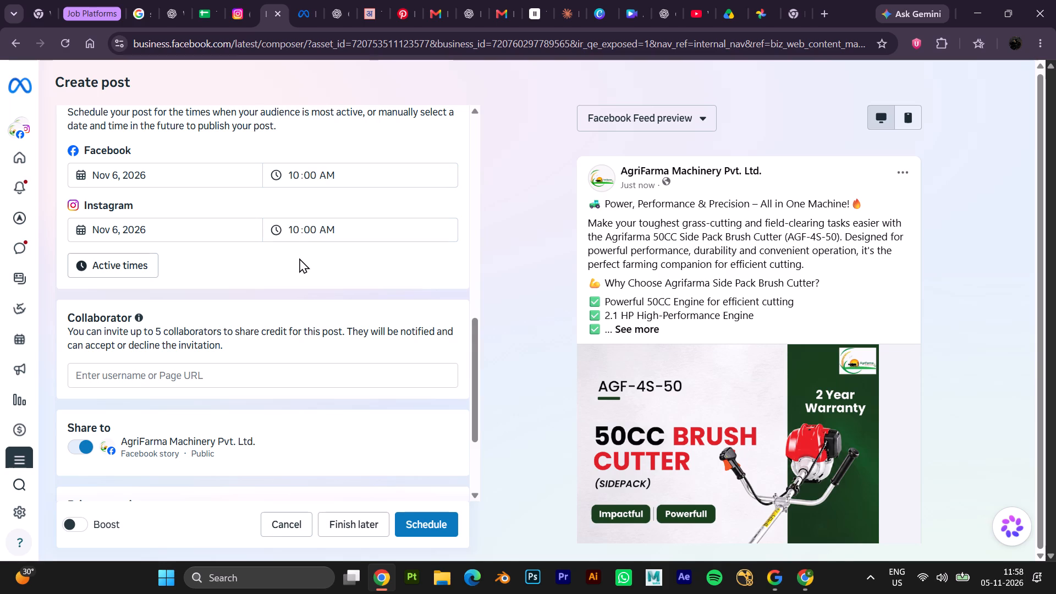
left_click(255, 262)
Review the post's schedule, collaborator, story sharing and privacy settings.
scroll(294, 277, "up", 1)
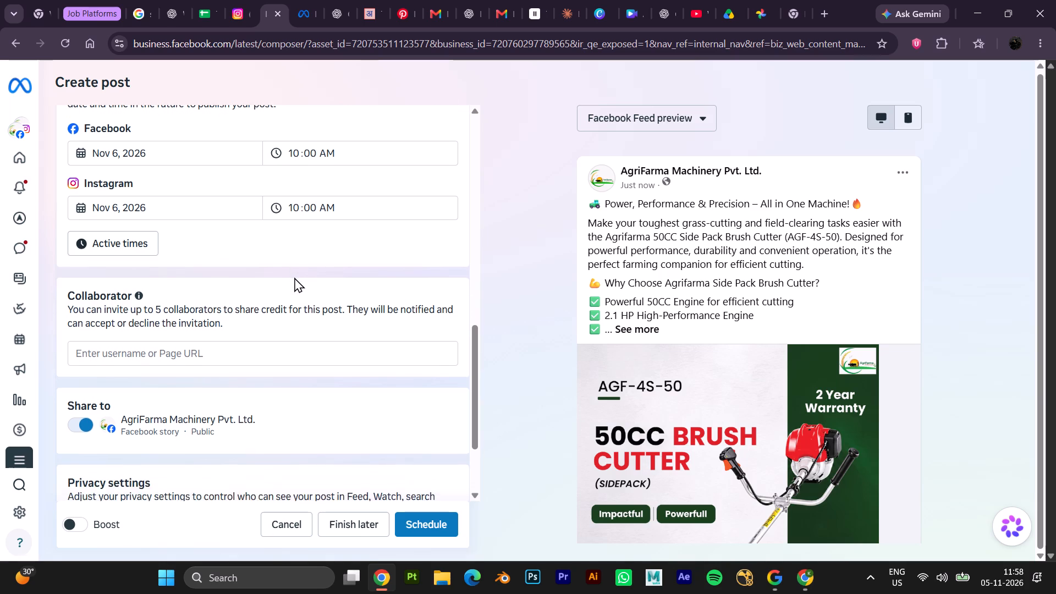
scroll(294, 277, "up", 1)
left_click(339, 261)
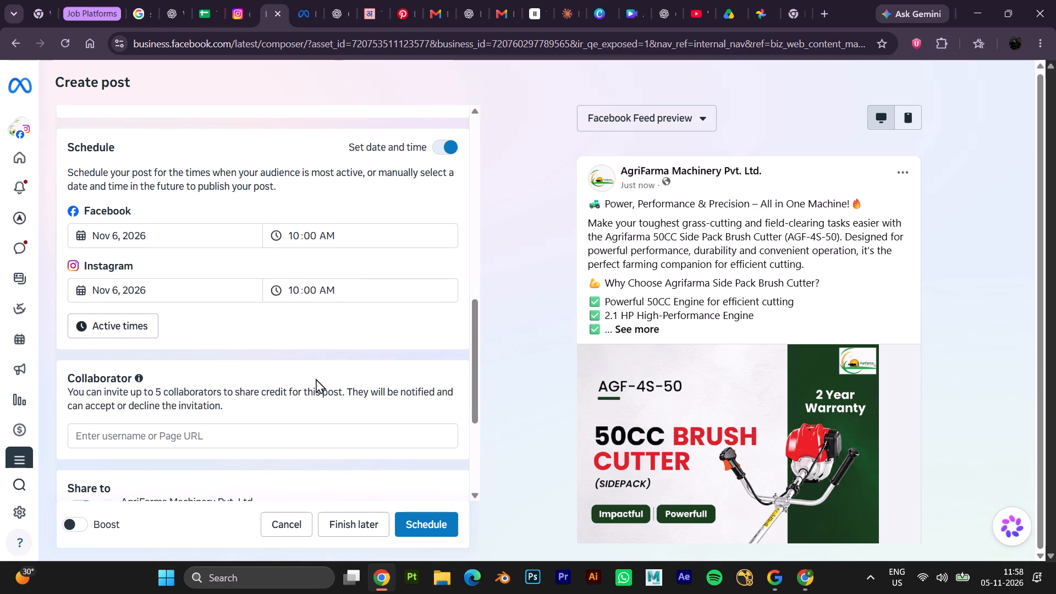
scroll(316, 352, "down", 1)
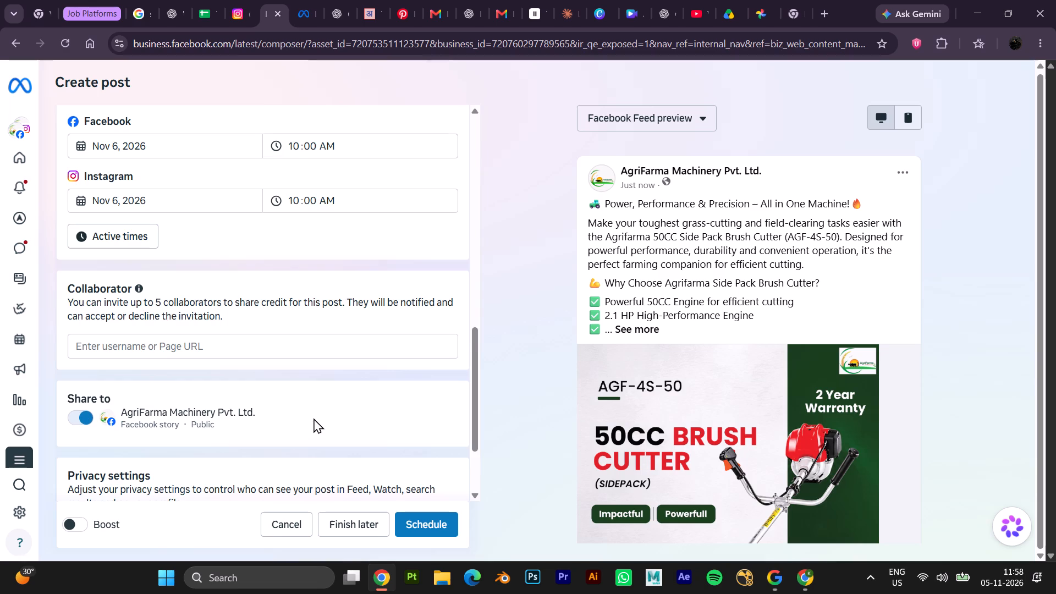
scroll(313, 420, "down", 3)
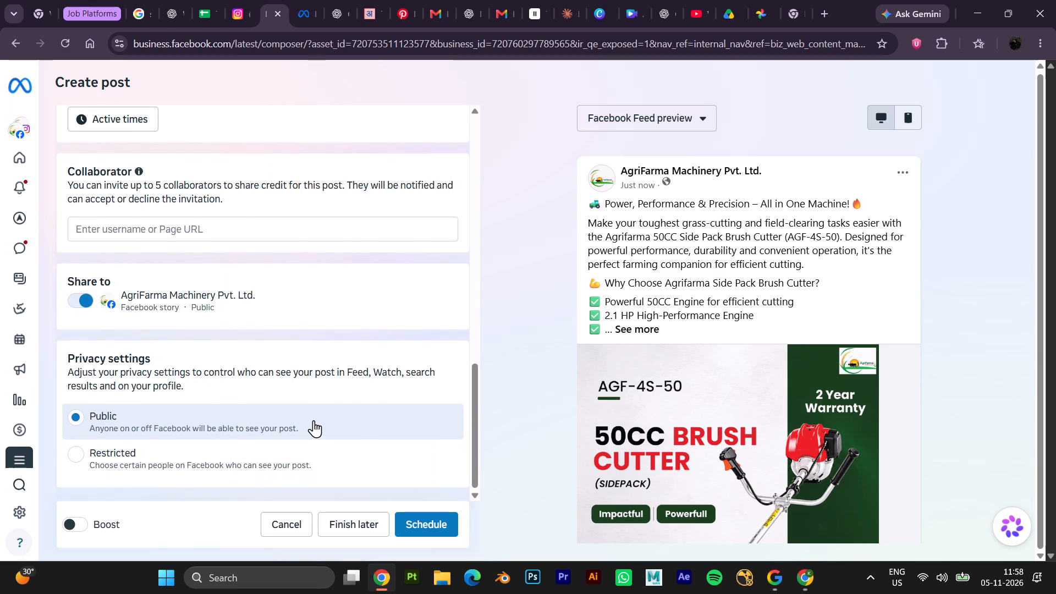
left_click(318, 419)
left_click(328, 342)
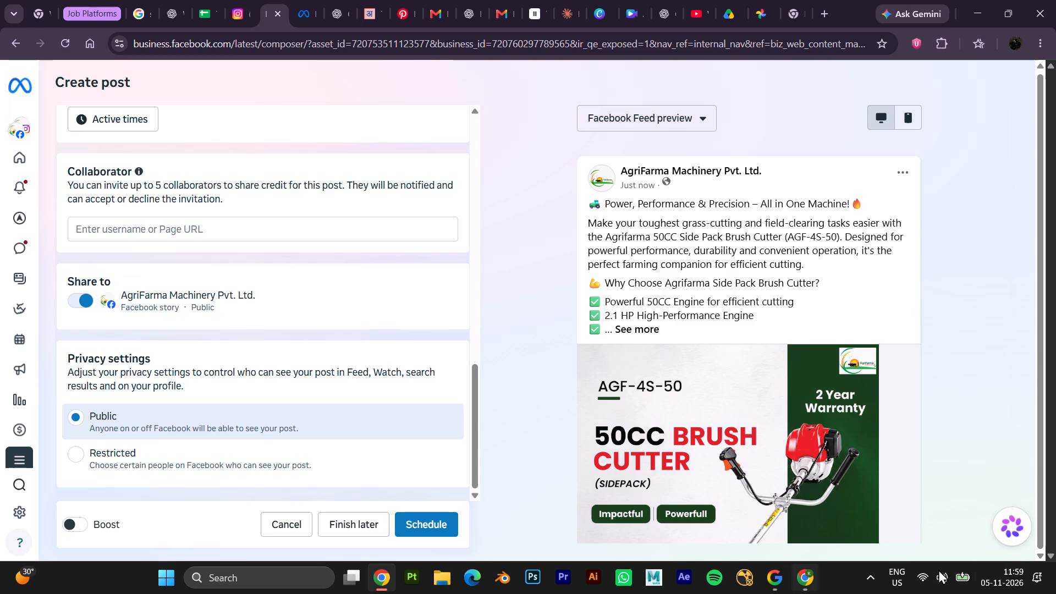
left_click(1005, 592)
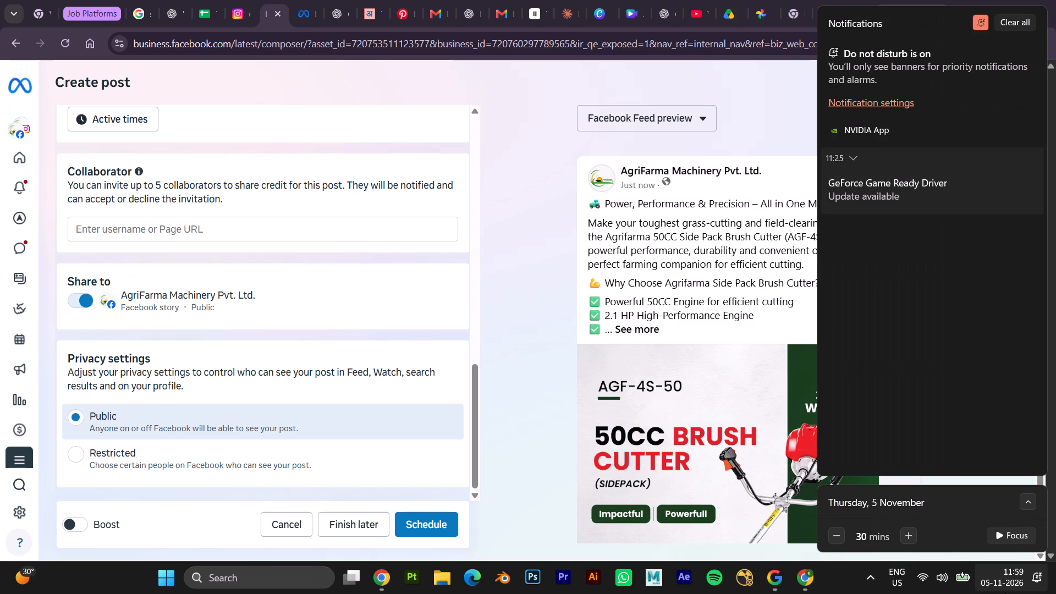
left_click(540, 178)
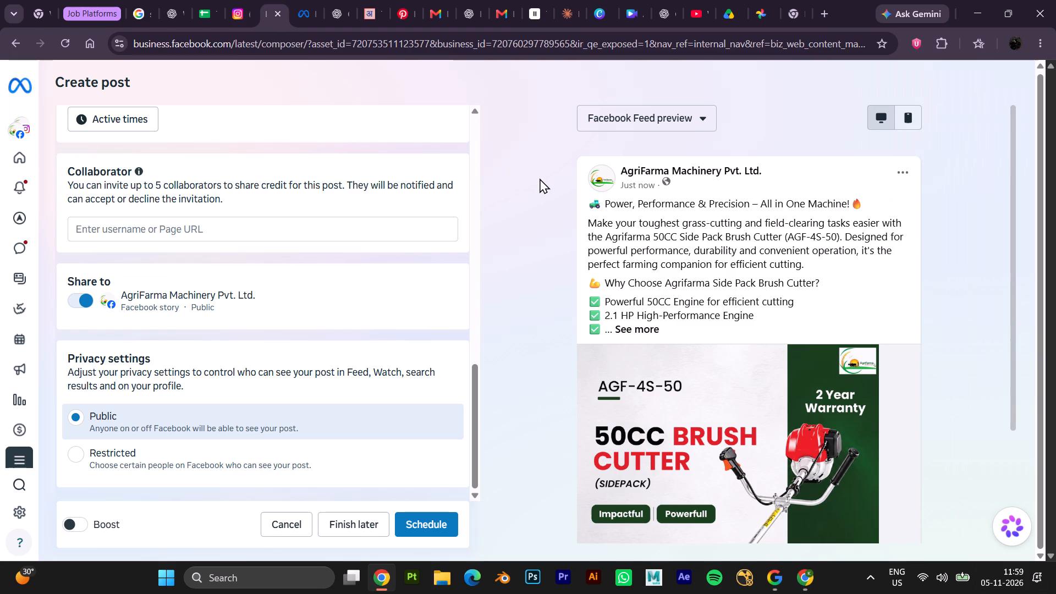
Review the whole brush cutter post: media, caption, Facebook and Instagram schedule, collaborator, story sharing and privacy settings.
left_click(503, 186)
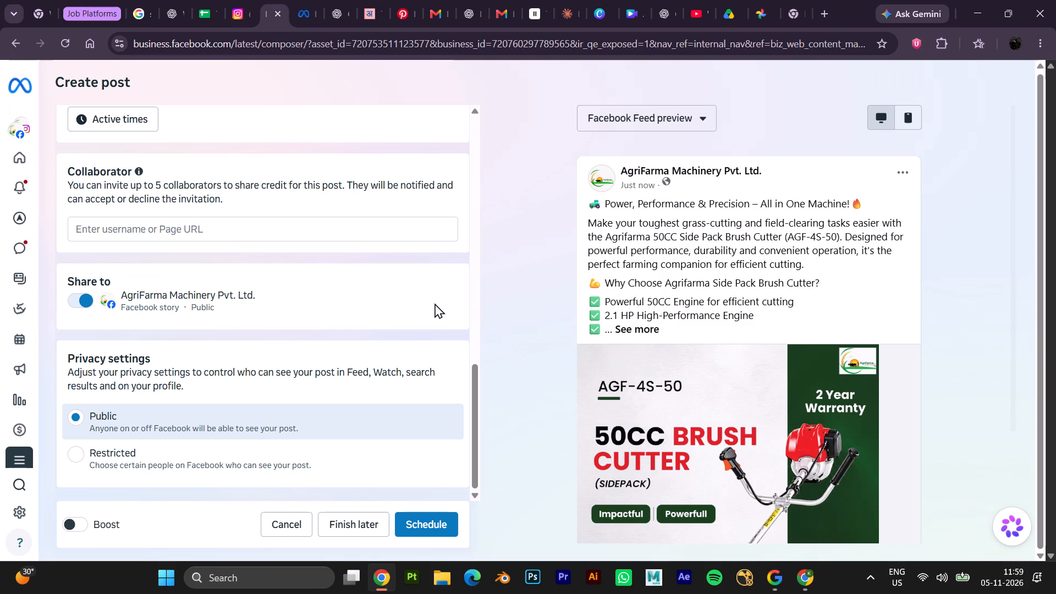
scroll(424, 333, "up", 2)
scroll(424, 333, "down", 2)
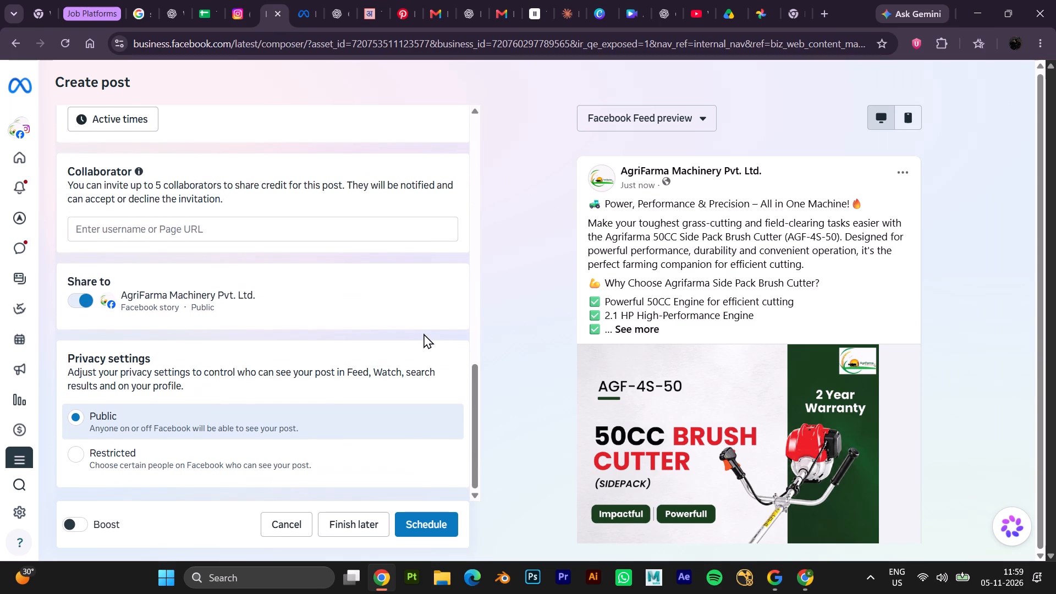
left_click(537, 342)
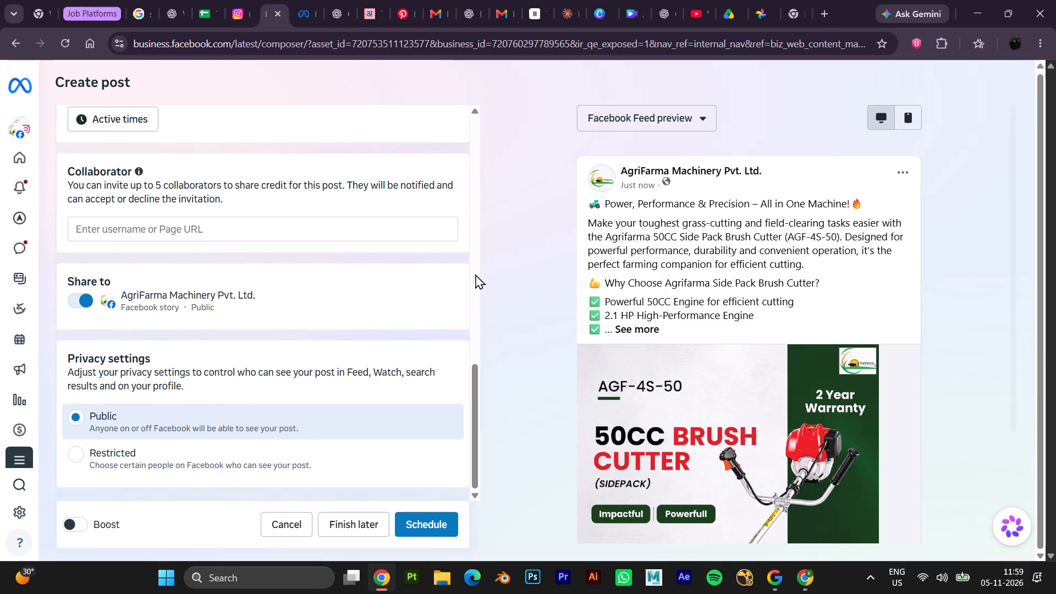
scroll(393, 351, "down", 2)
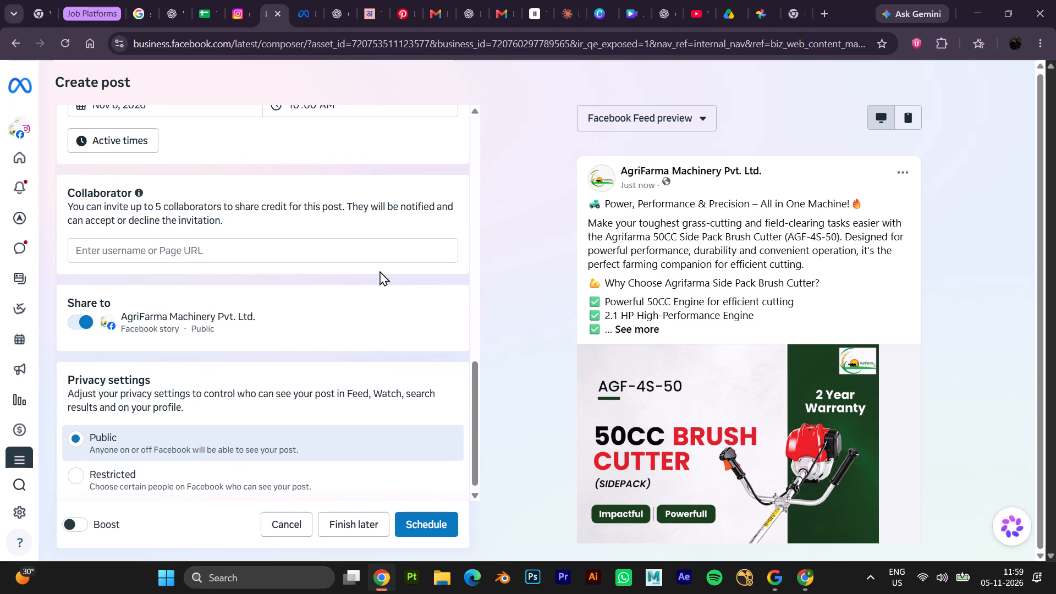
scroll(415, 291, "up", 1)
scroll(415, 291, "down", 5)
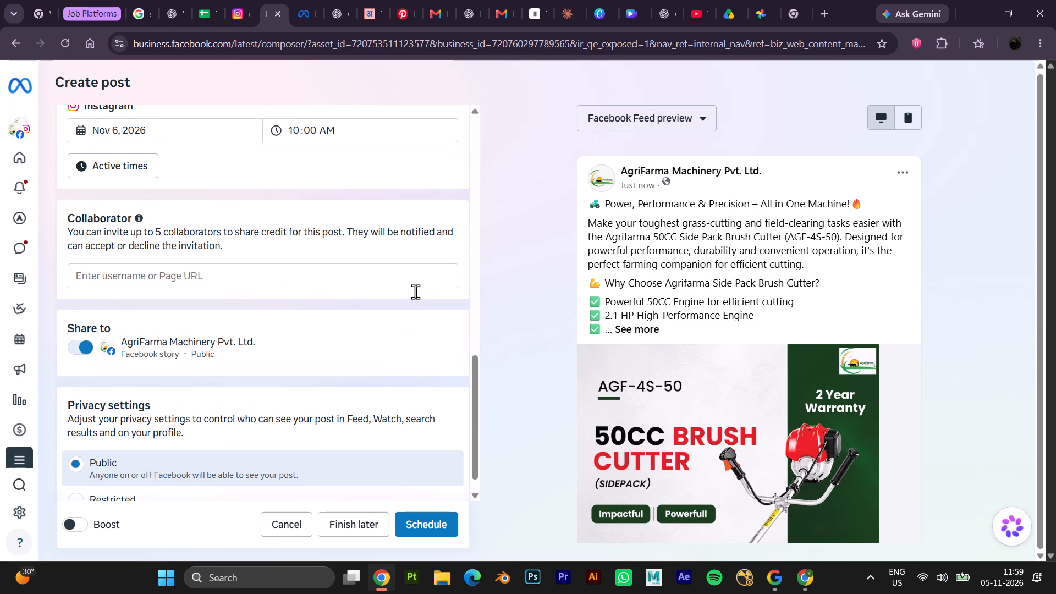
scroll(415, 291, "up", 7)
scroll(415, 291, "down", 5)
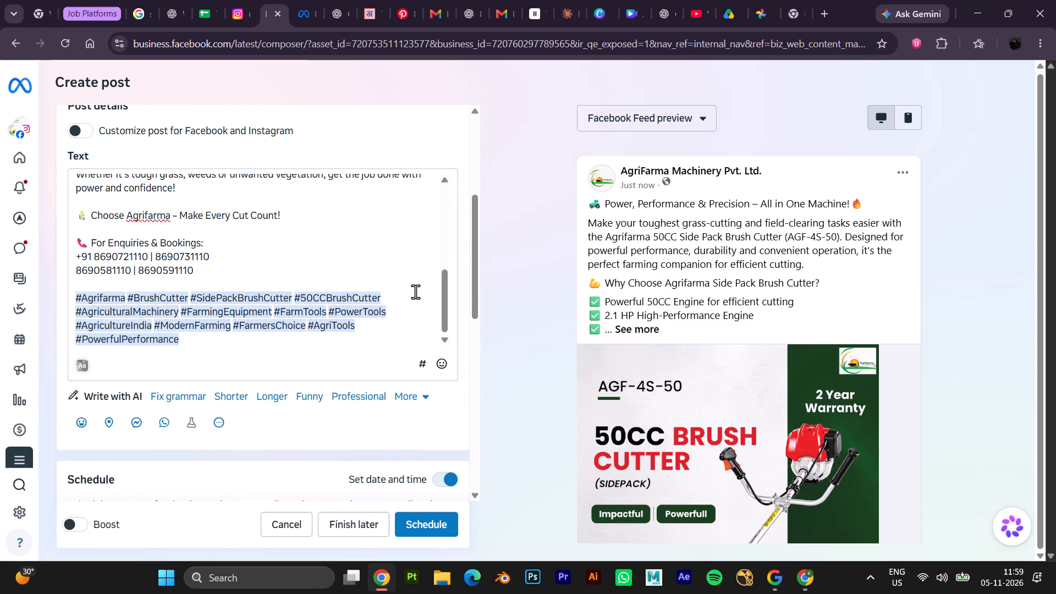
scroll(415, 291, "down", 7)
scroll(415, 291, "up", 1)
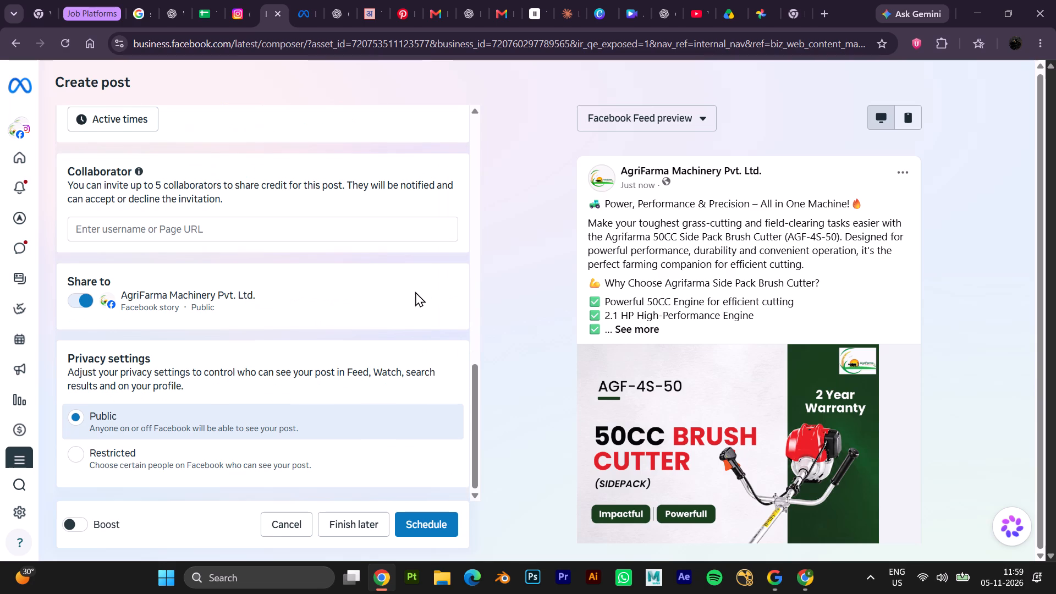
scroll(415, 291, "up", 1)
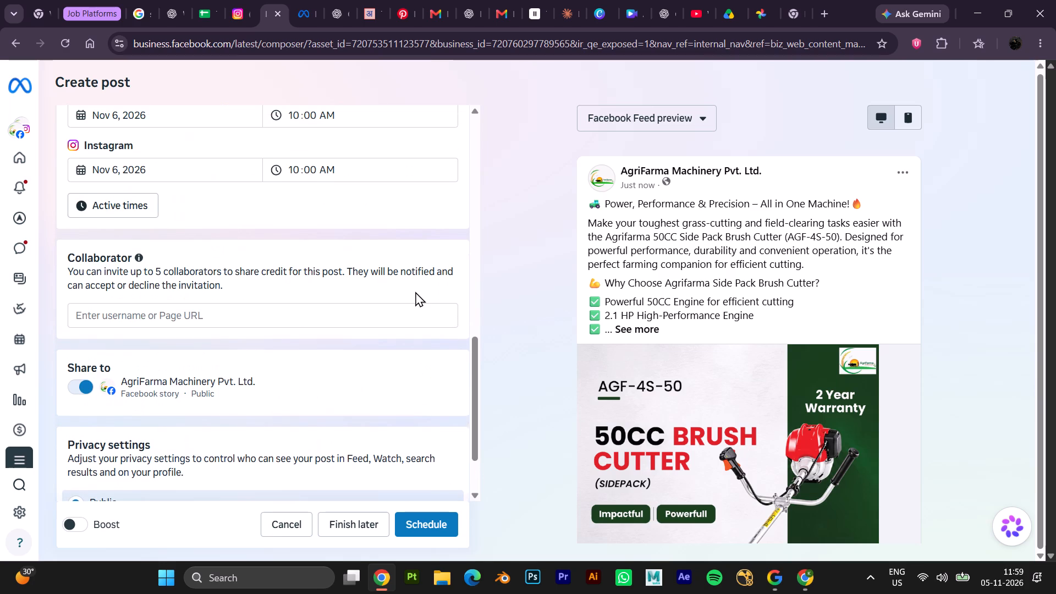
scroll(415, 291, "down", 5)
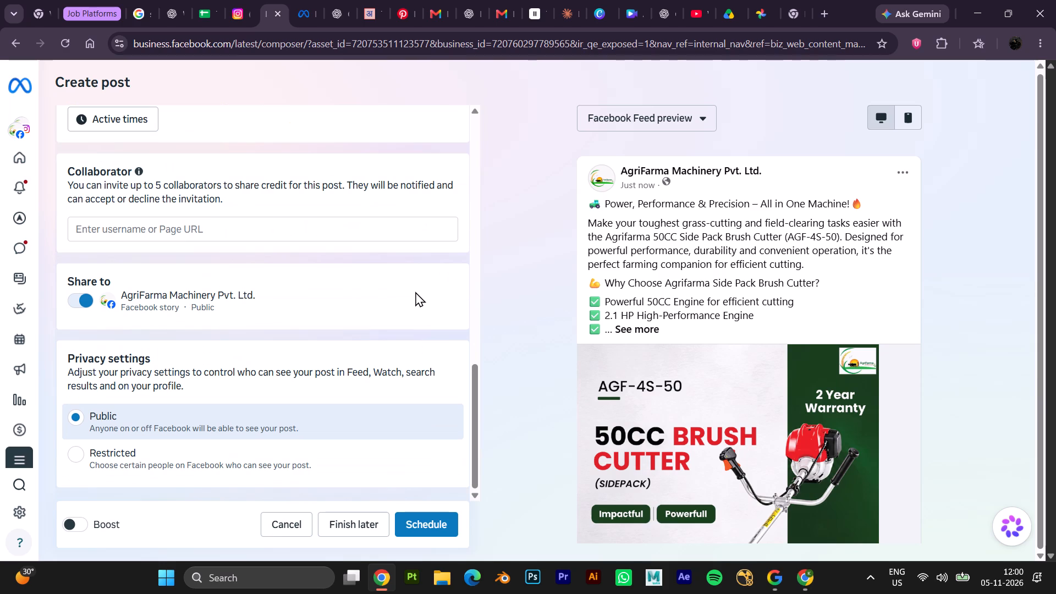
scroll(415, 291, "down", 2)
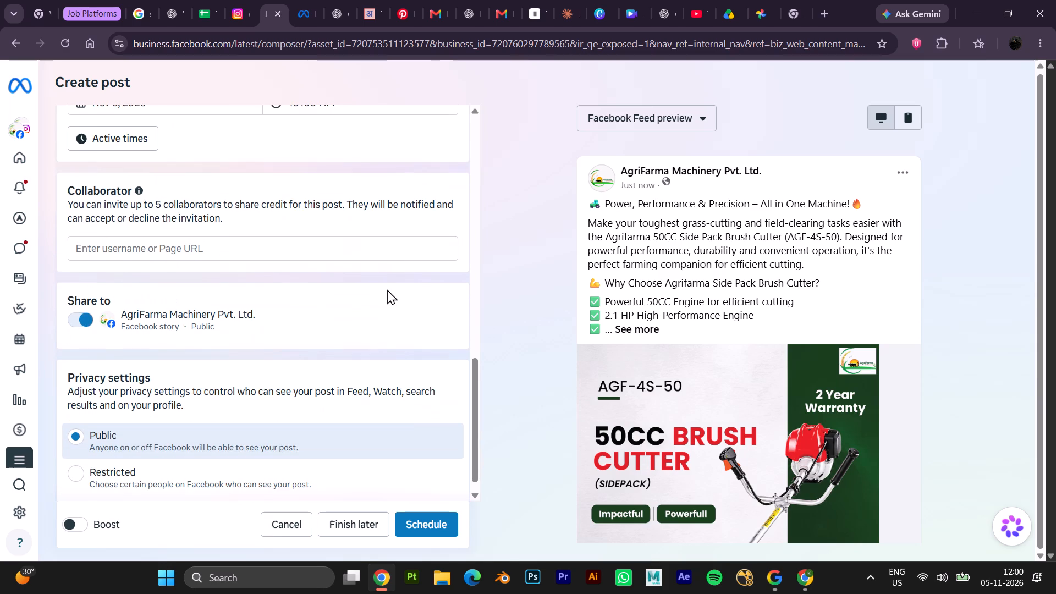
scroll(387, 289, "up", 5)
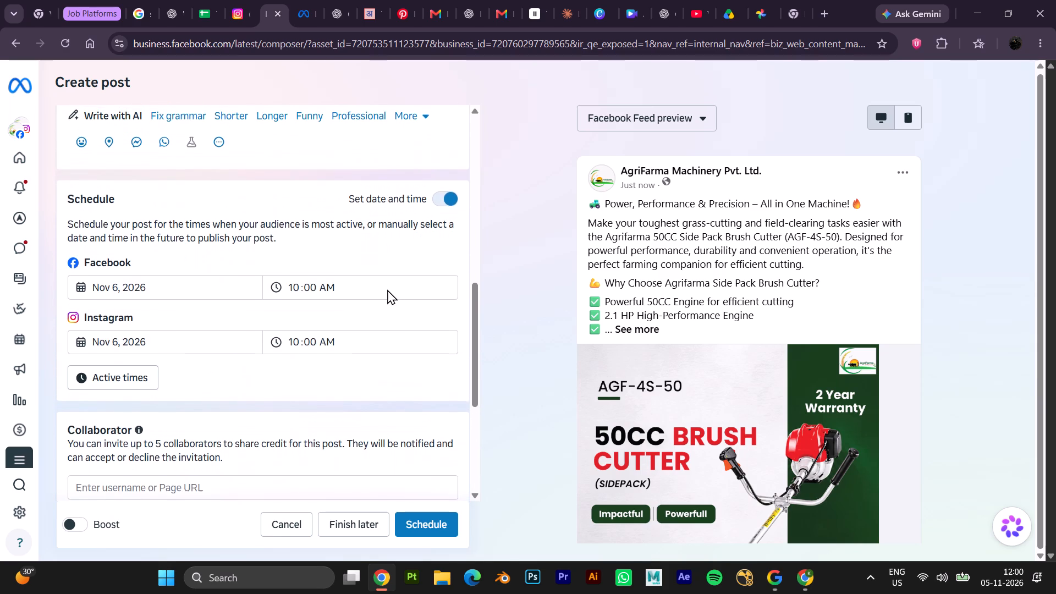
scroll(387, 289, "up", 2)
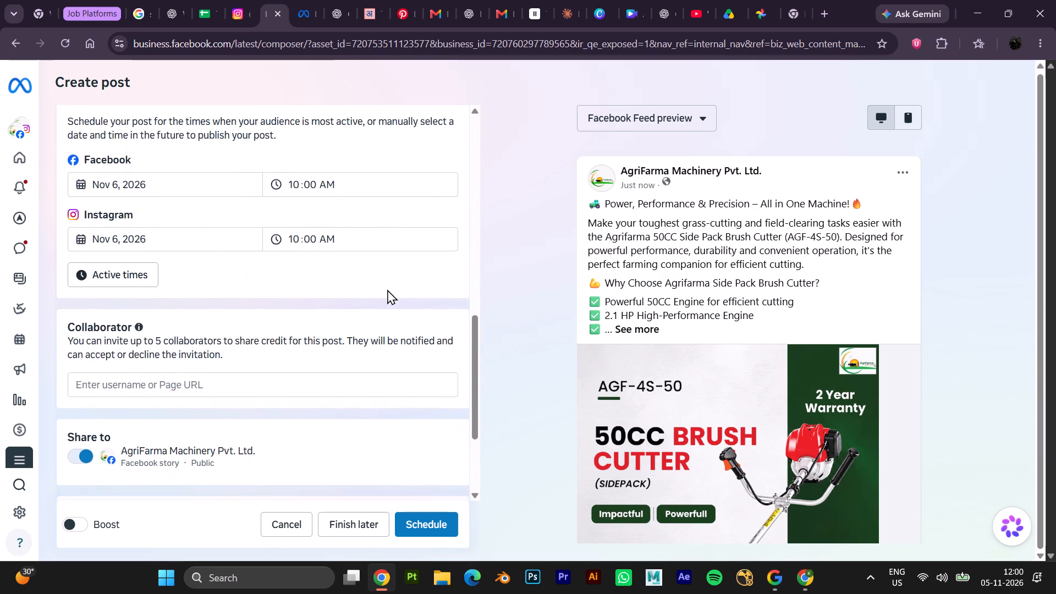
scroll(387, 289, "up", 6)
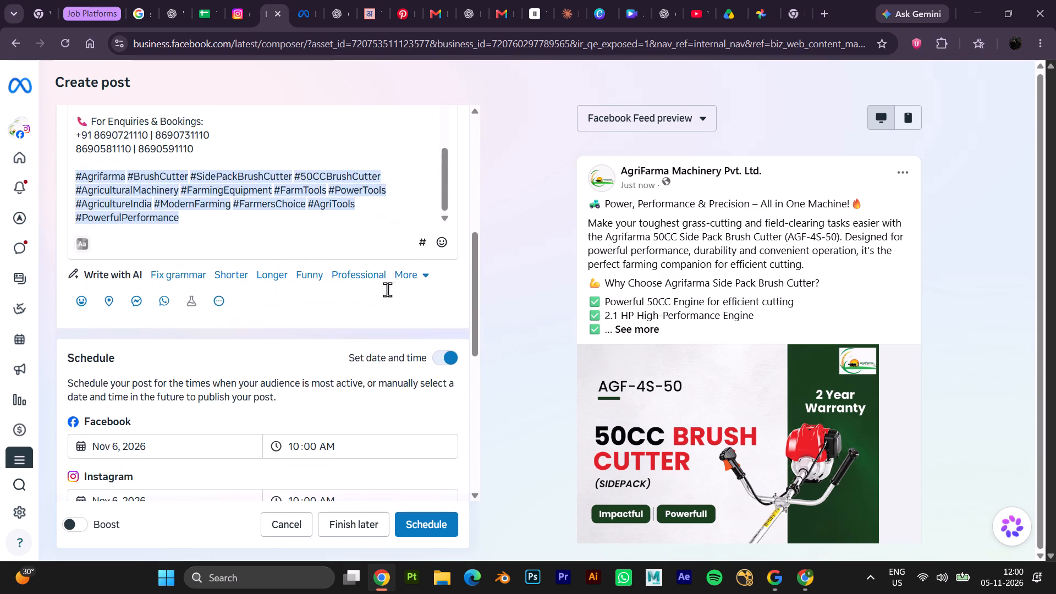
scroll(387, 289, "up", 9)
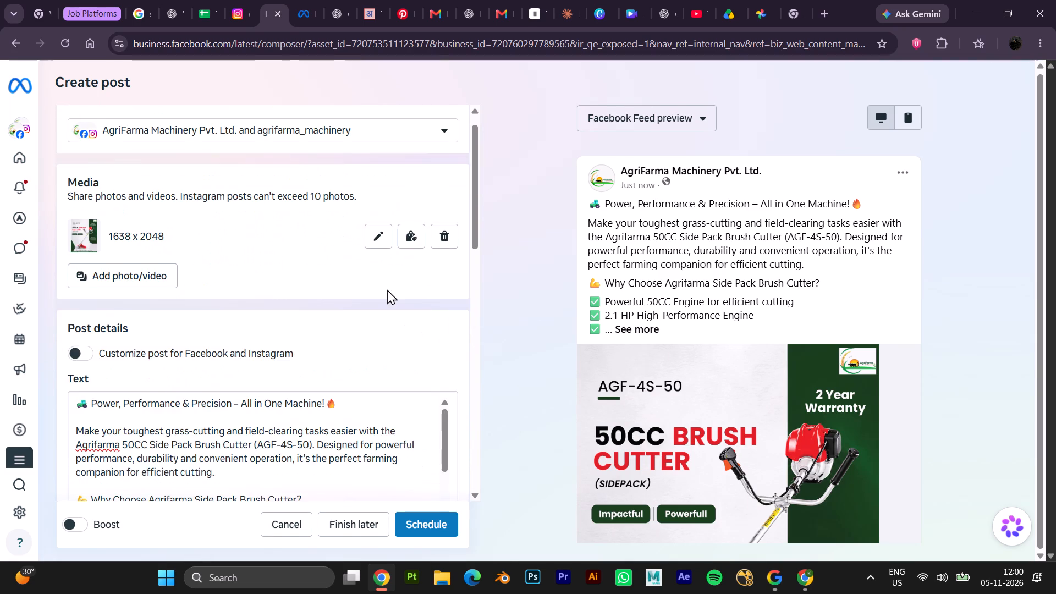
scroll(404, 465, "down", 1)
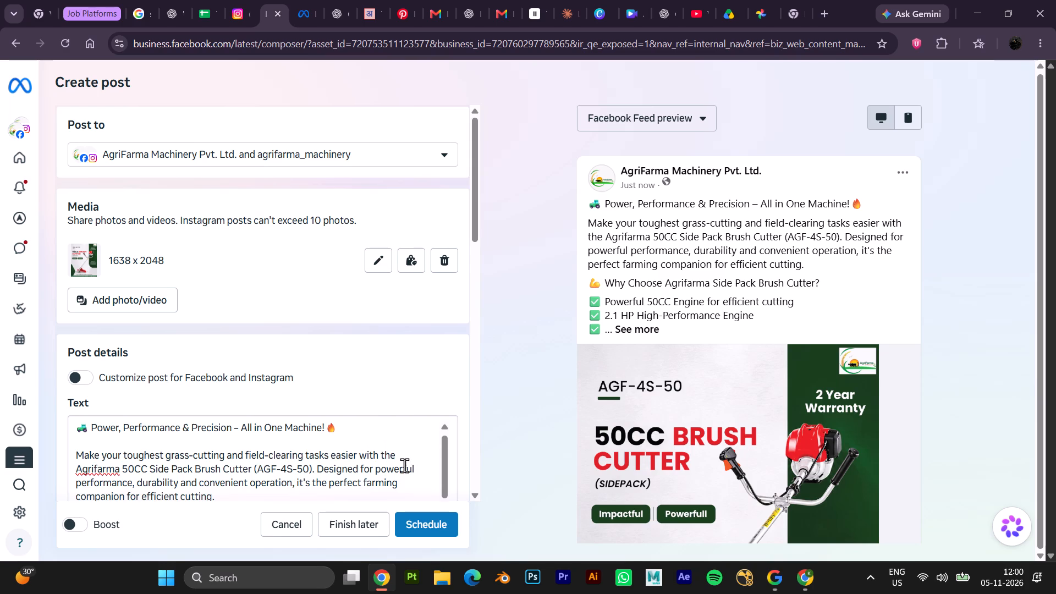
scroll(404, 465, "down", 8)
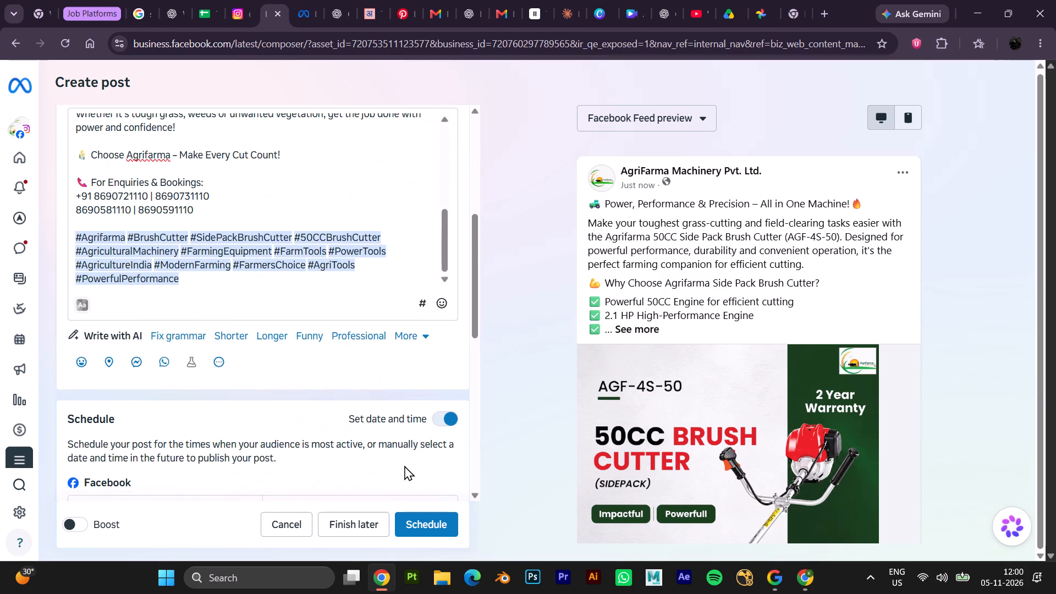
scroll(404, 465, "down", 4)
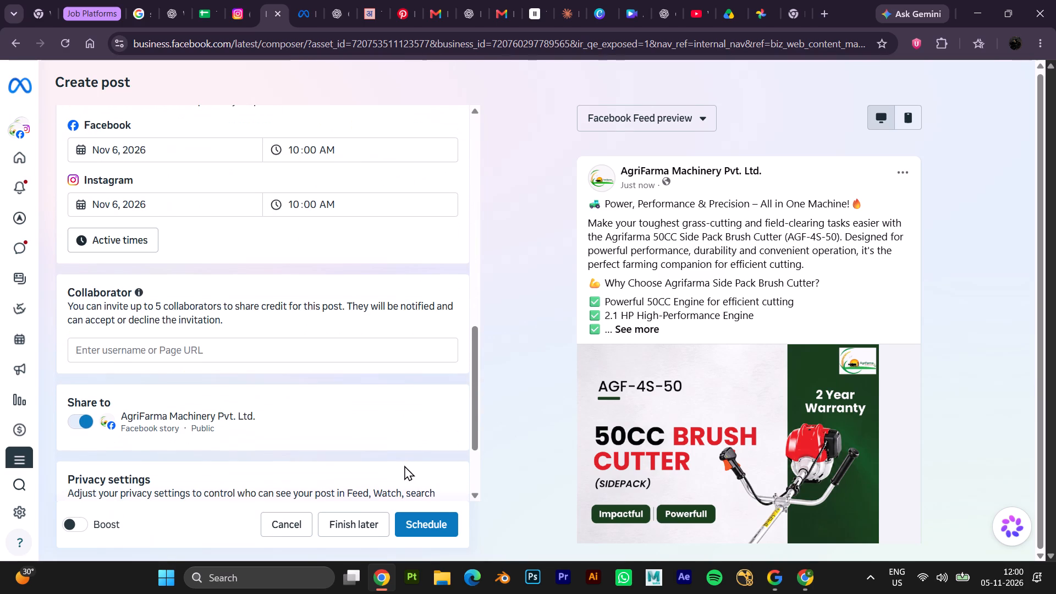
scroll(404, 465, "down", 4)
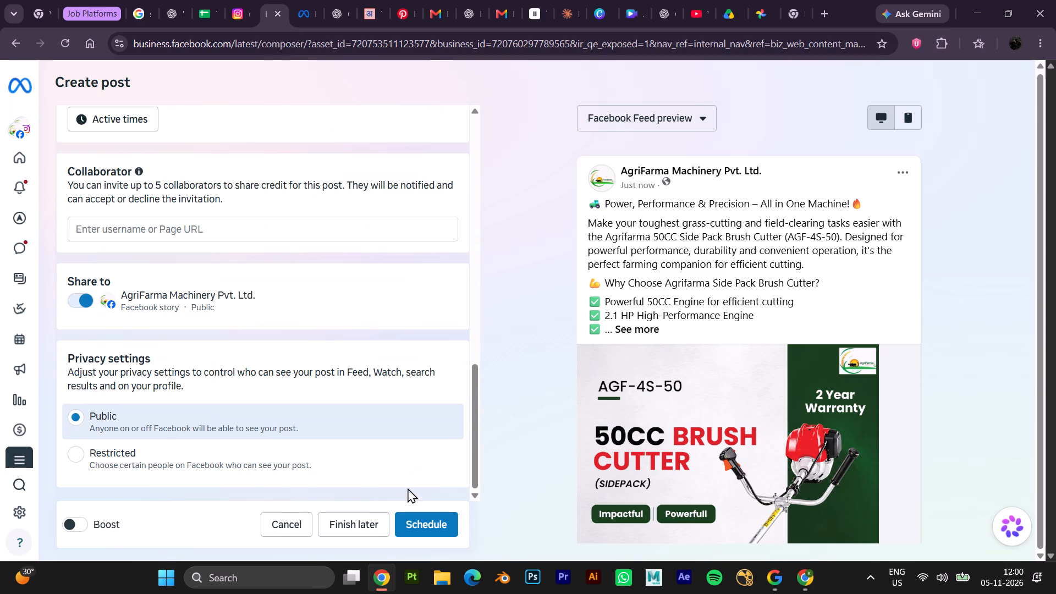
Schedule the brush cutter post for Facebook and Instagram and decline the offer to boost it.
left_click(417, 524)
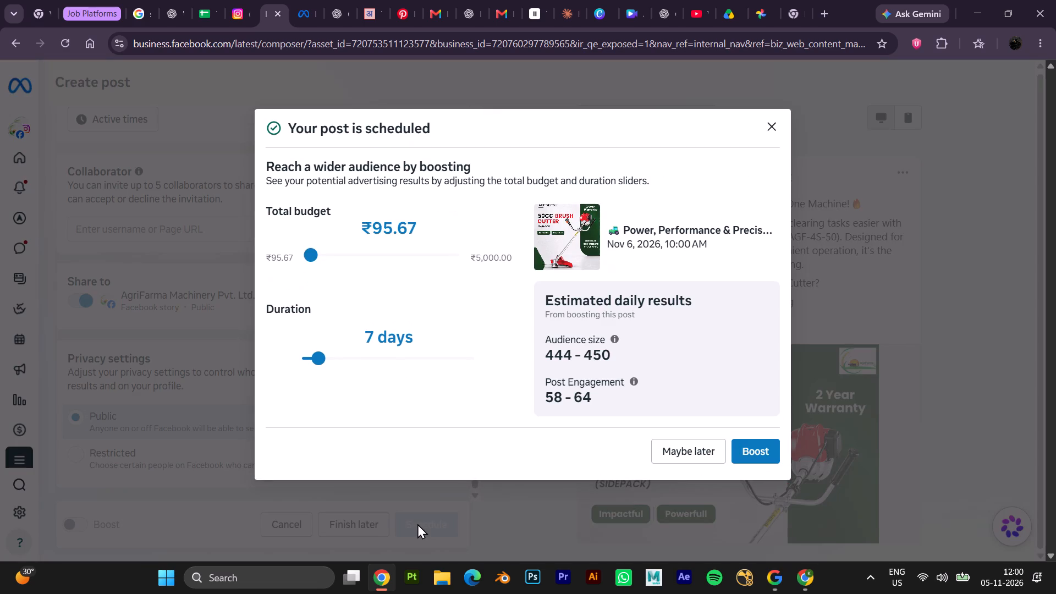
left_click(694, 457)
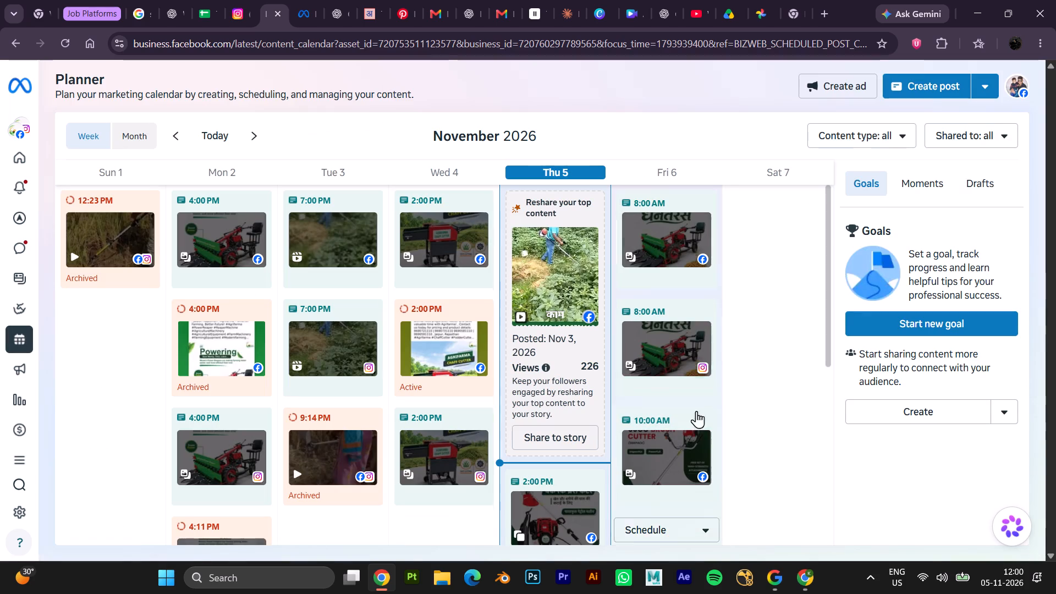
Check the November 2026 week planner for the posts scheduled on Fri 6 and the surrounding days.
scroll(778, 455, "down", 2)
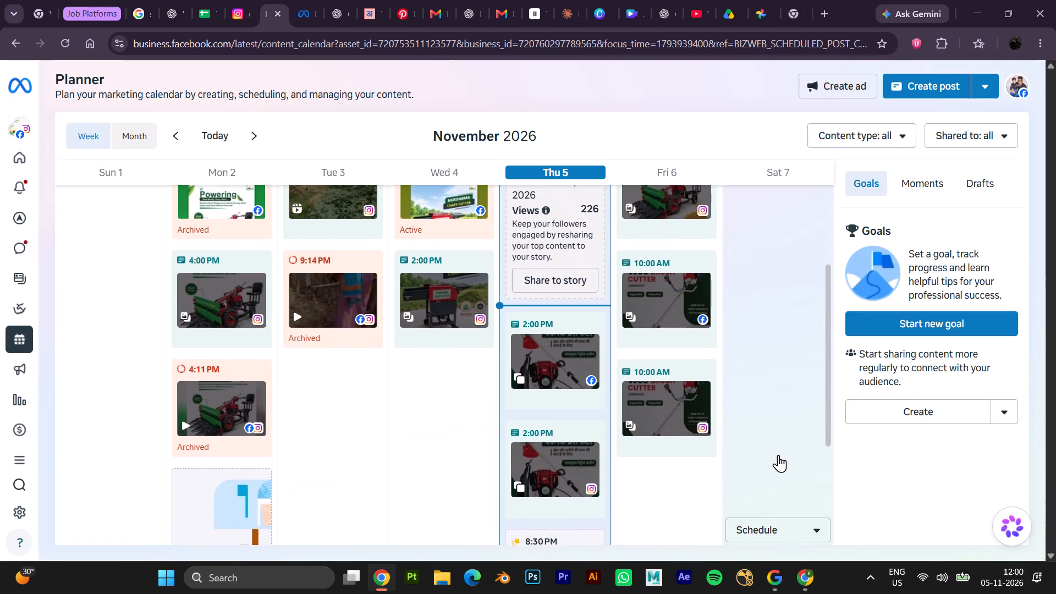
scroll(778, 455, "down", 1)
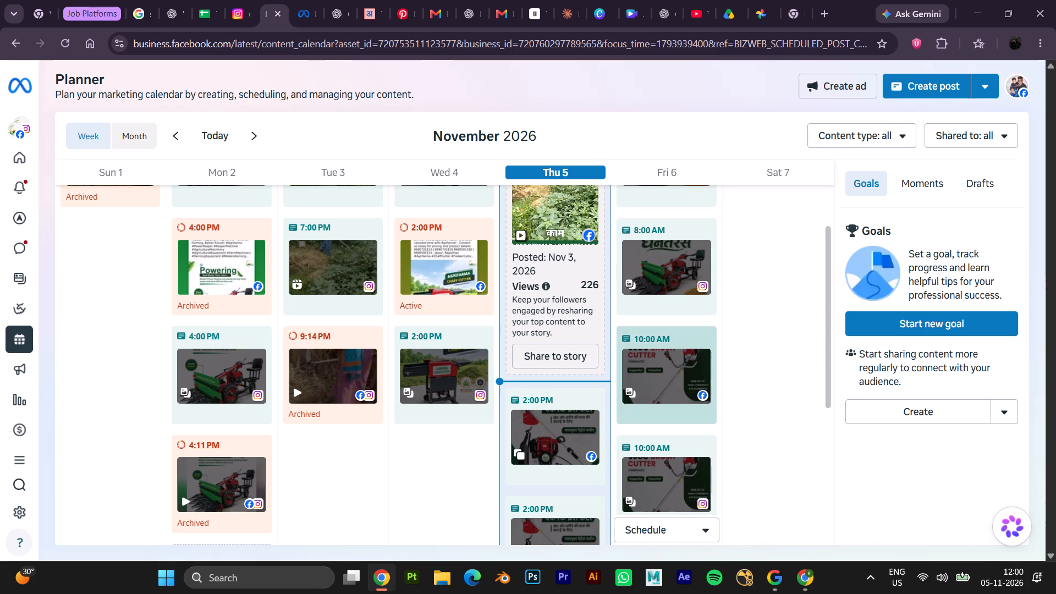
scroll(649, 333, "down", 1)
scroll(649, 333, "up", 3)
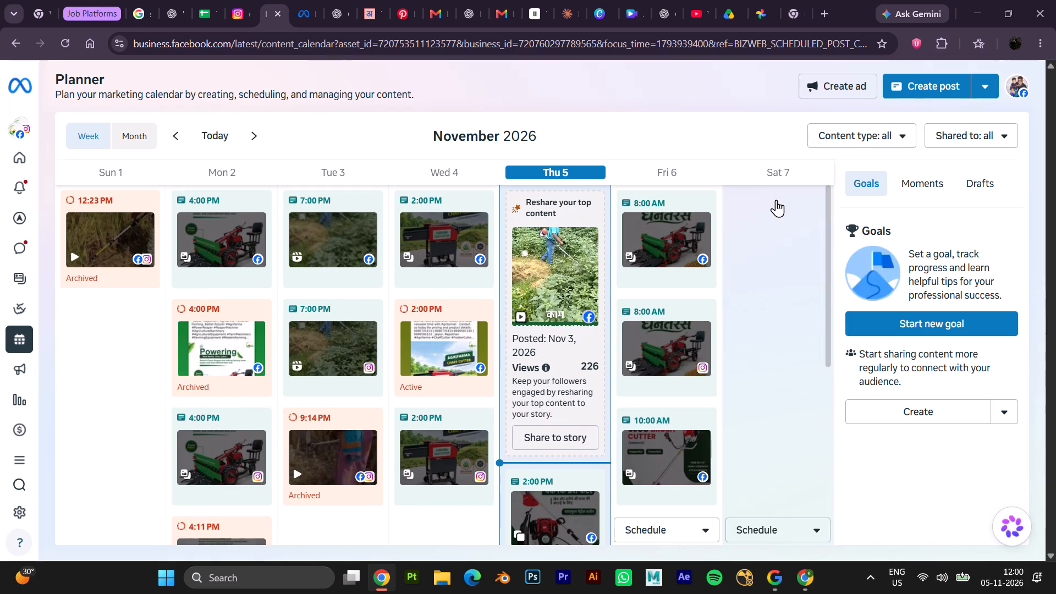
left_click(733, 135)
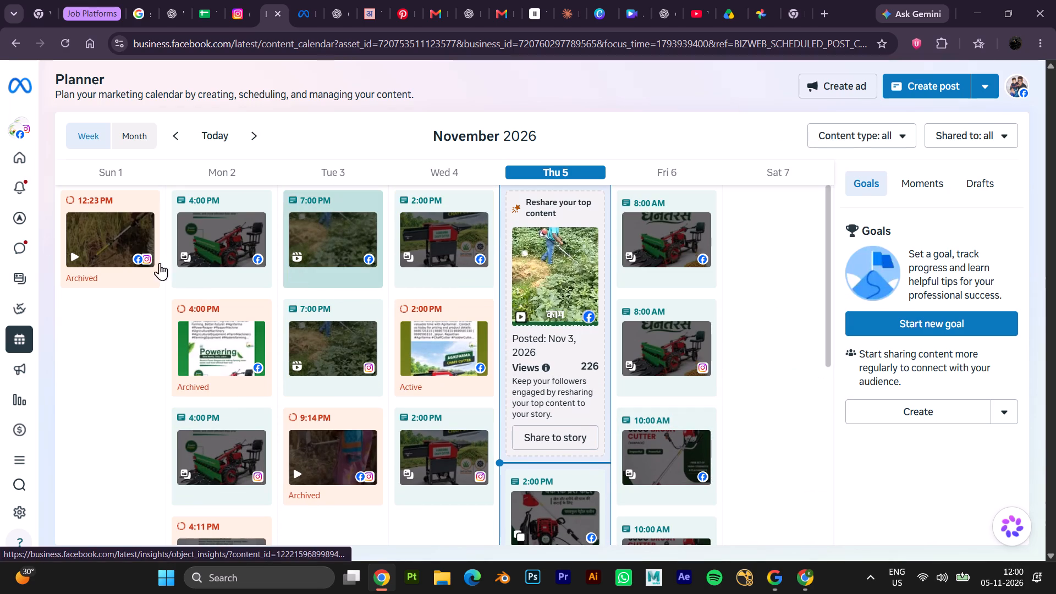
Create a new post for the AgriFarma accounts and open the file picker for adding its photo.
left_click(908, 90)
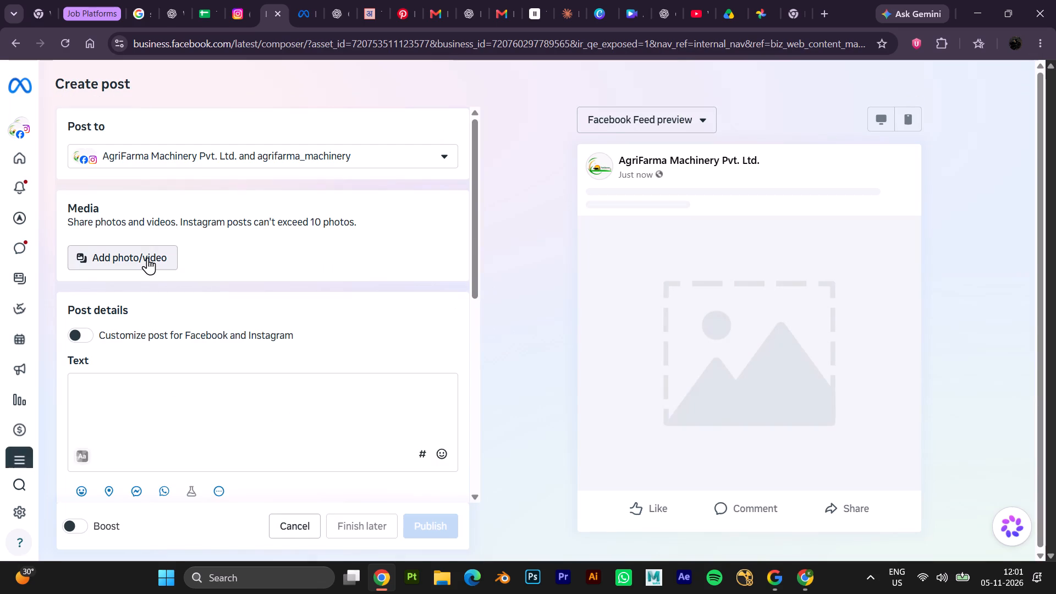
left_click(147, 257)
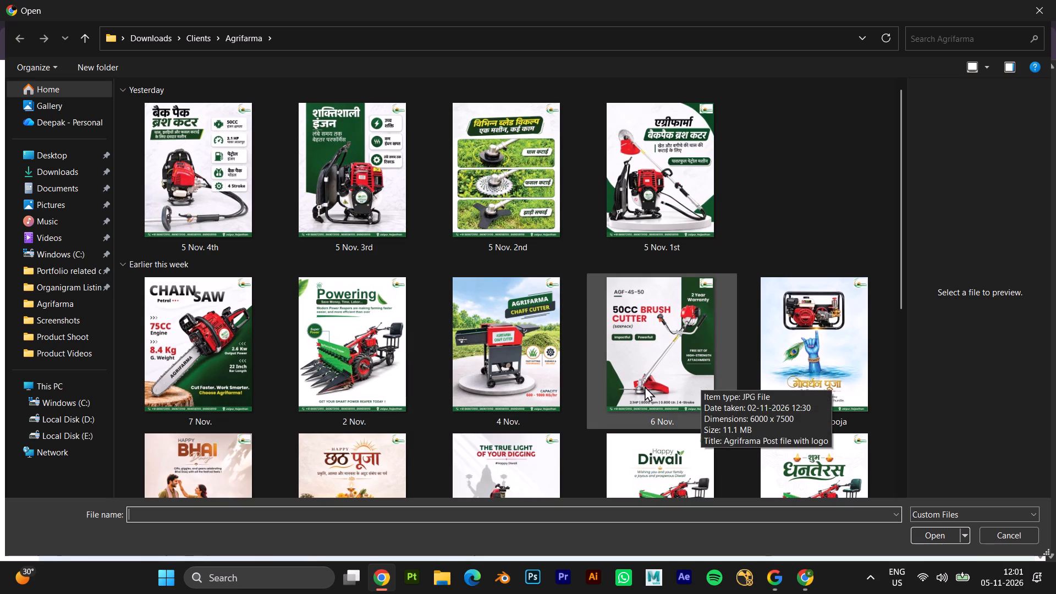
Add the "7 Nov." chain saw image from the Agrifarma folder to the new post.
left_click(212, 349)
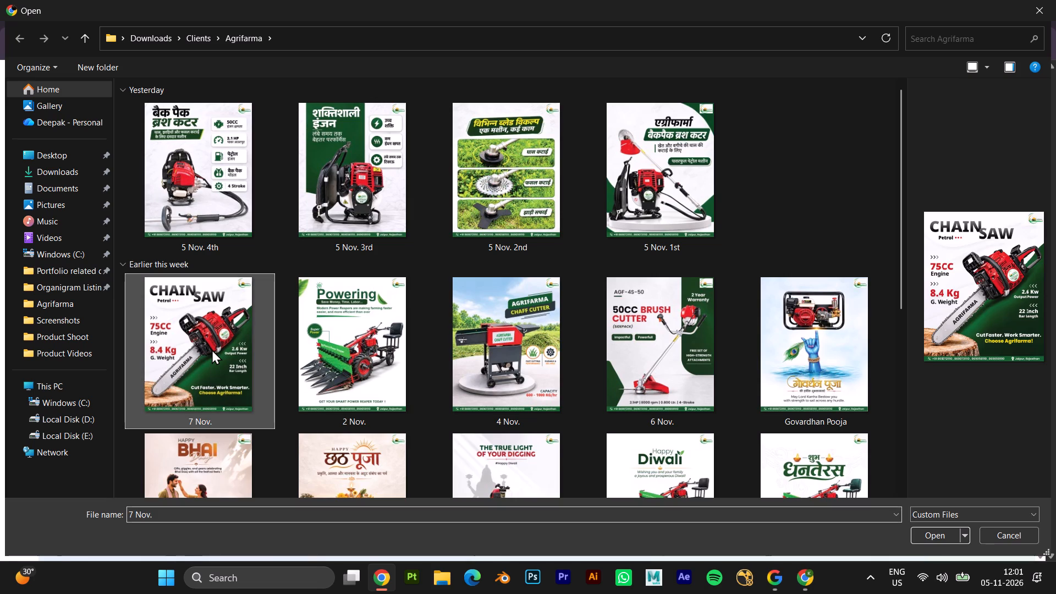
double_click(212, 349)
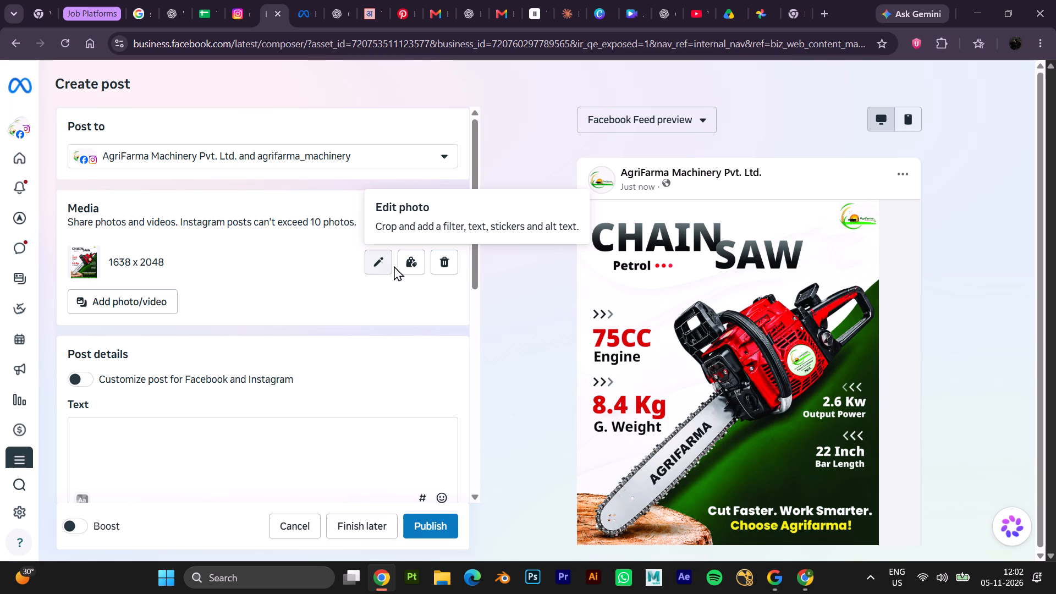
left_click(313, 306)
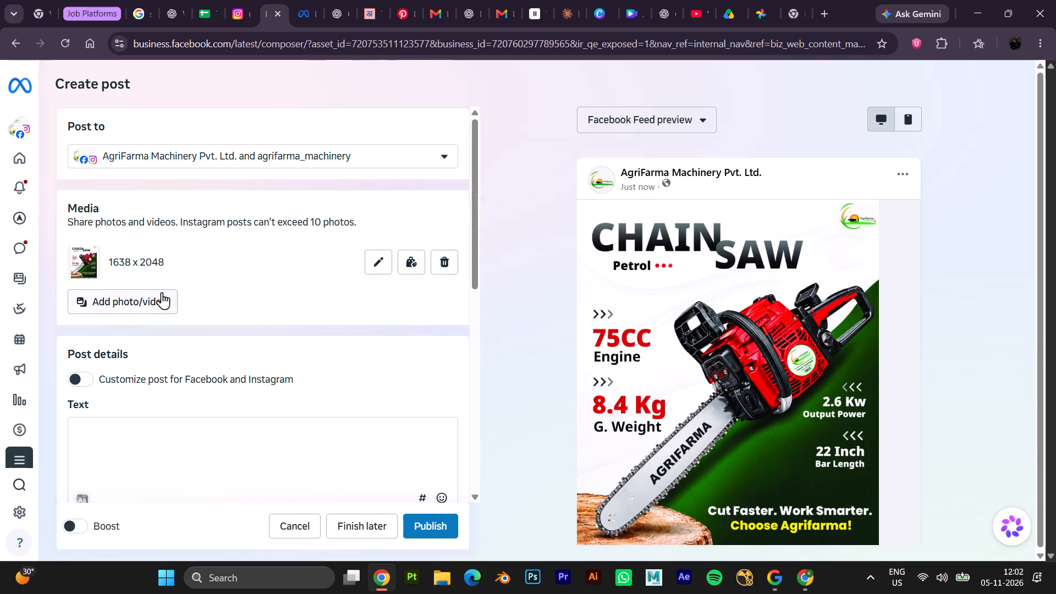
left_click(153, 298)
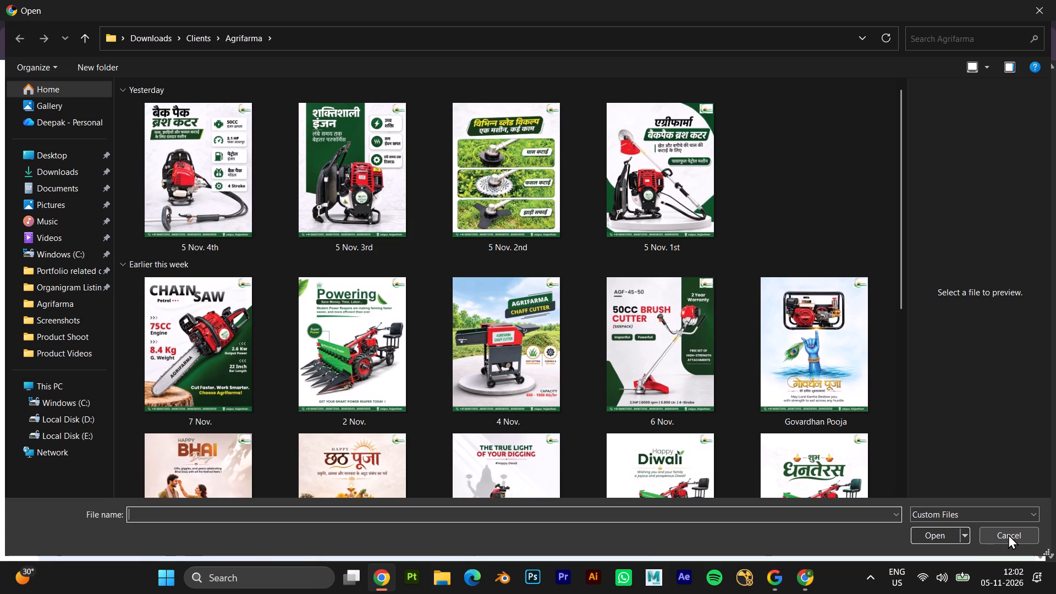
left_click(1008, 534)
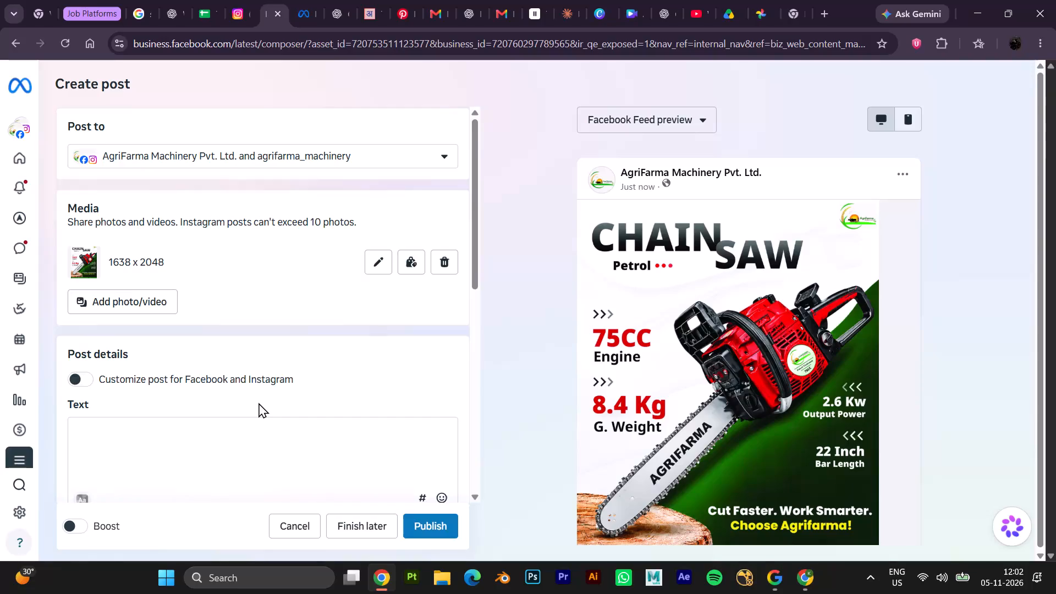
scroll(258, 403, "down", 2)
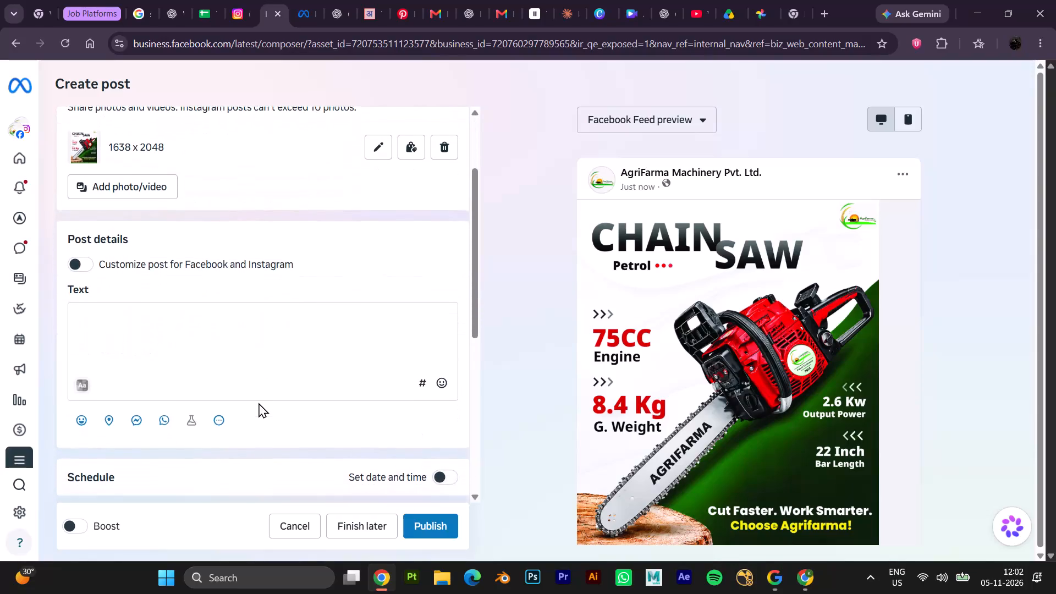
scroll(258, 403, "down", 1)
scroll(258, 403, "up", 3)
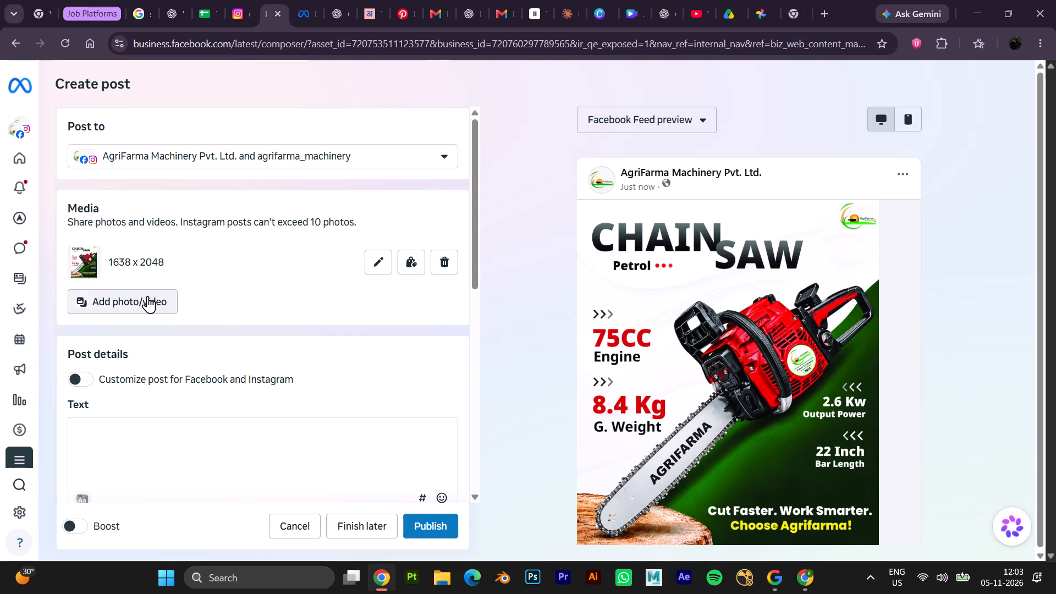
Look through the post images and subfolders in the Agrifarma folder for more media to add to the chain saw post.
left_click(147, 296)
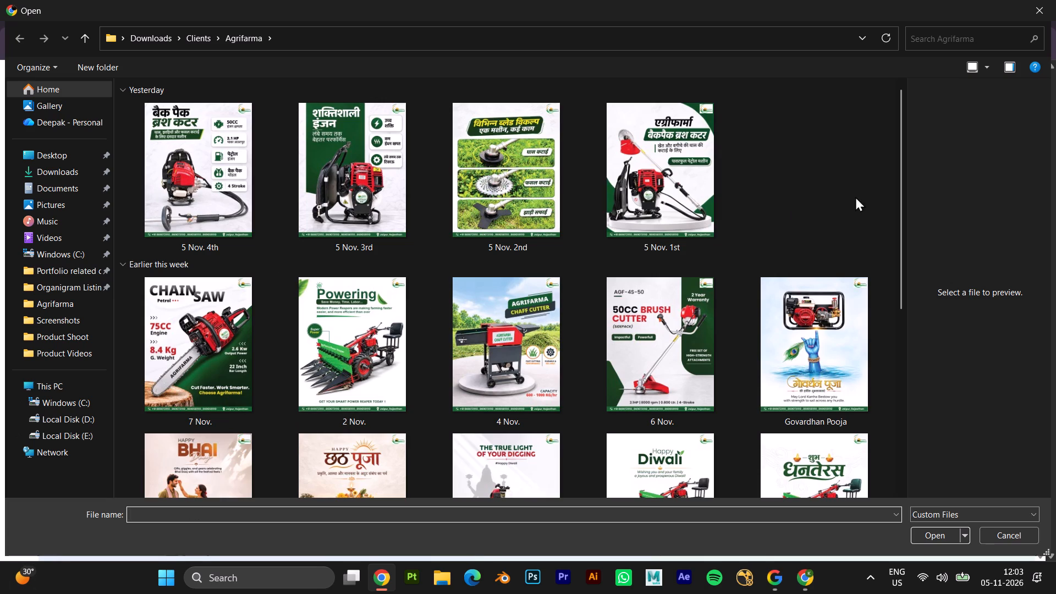
left_click_drag(903, 229, 884, 161)
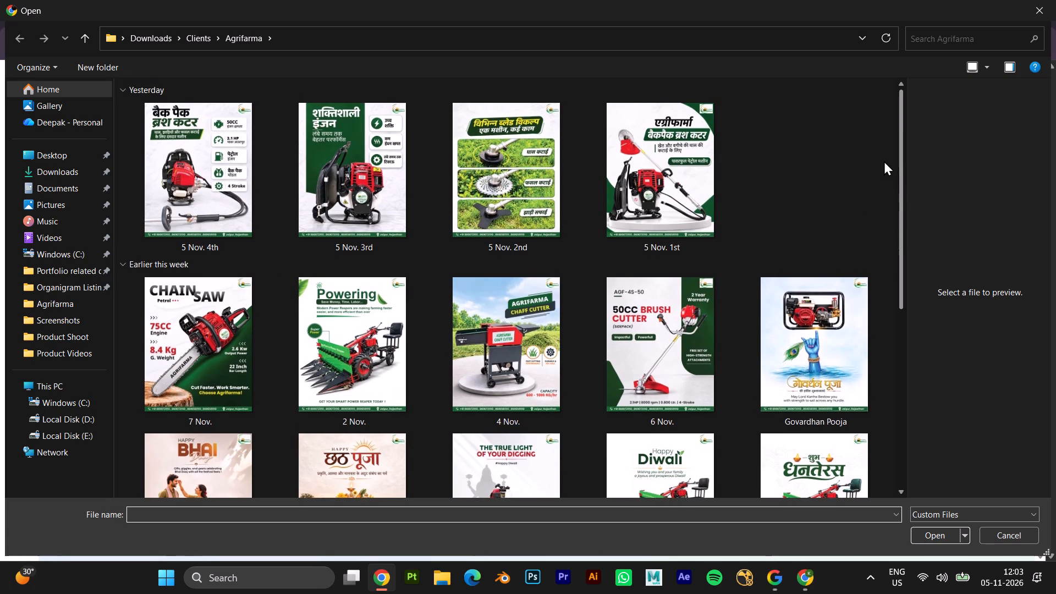
left_click_drag(884, 161, 883, 153)
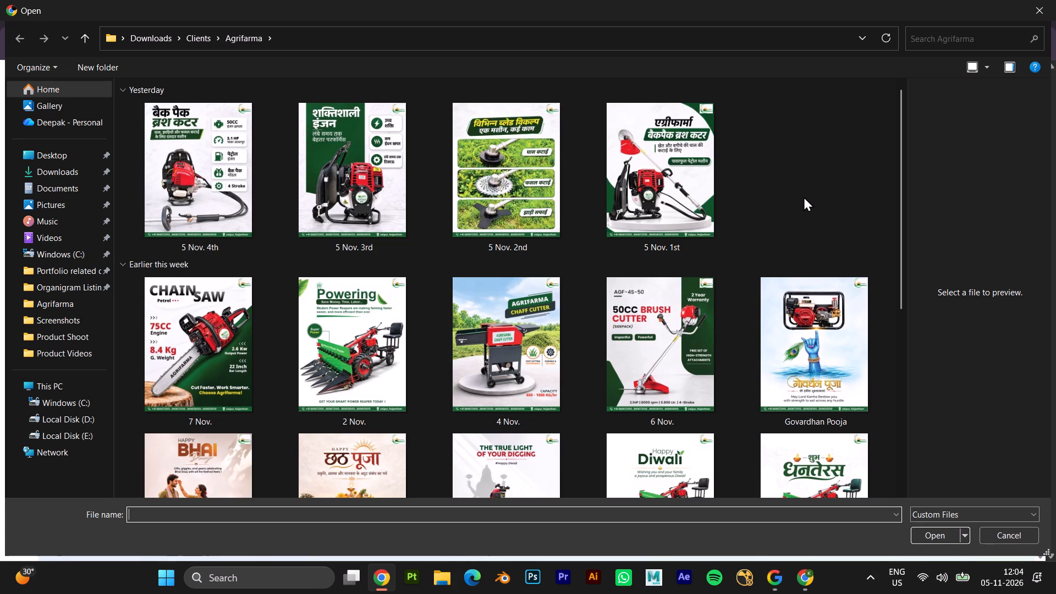
left_click(807, 183)
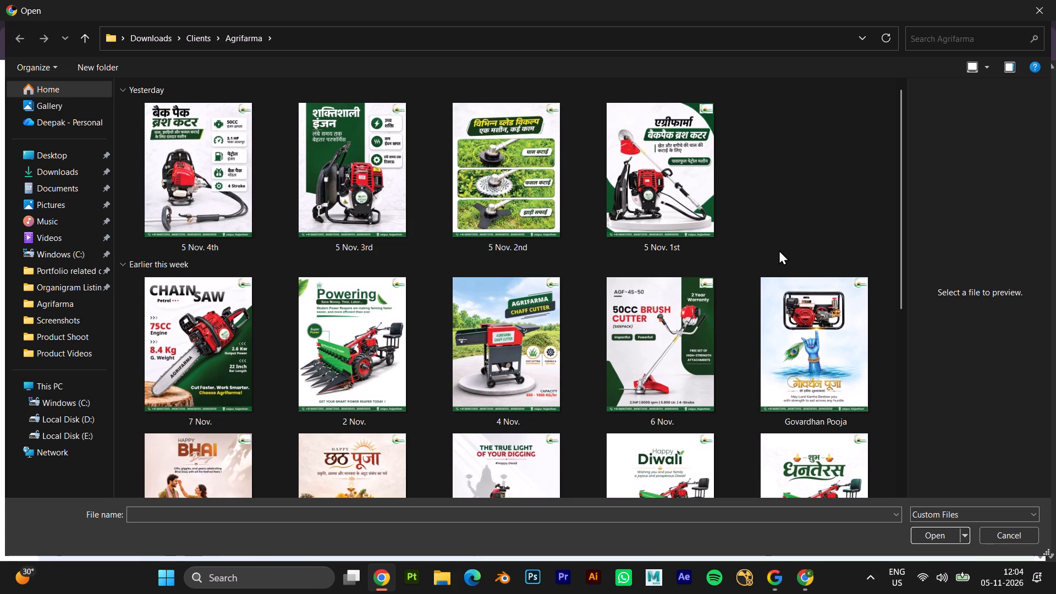
left_click(779, 182)
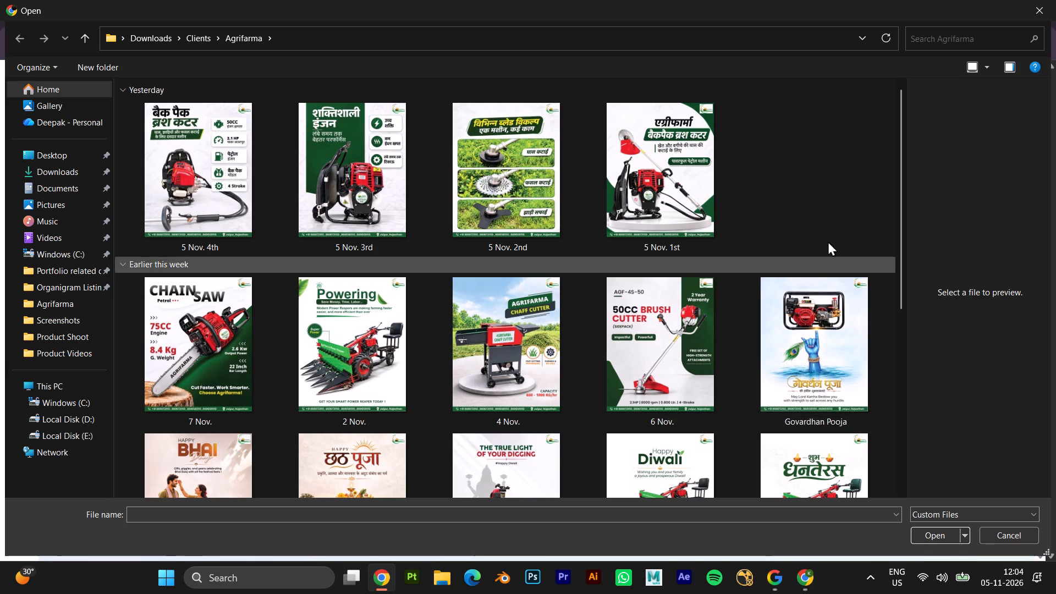
left_click(831, 145)
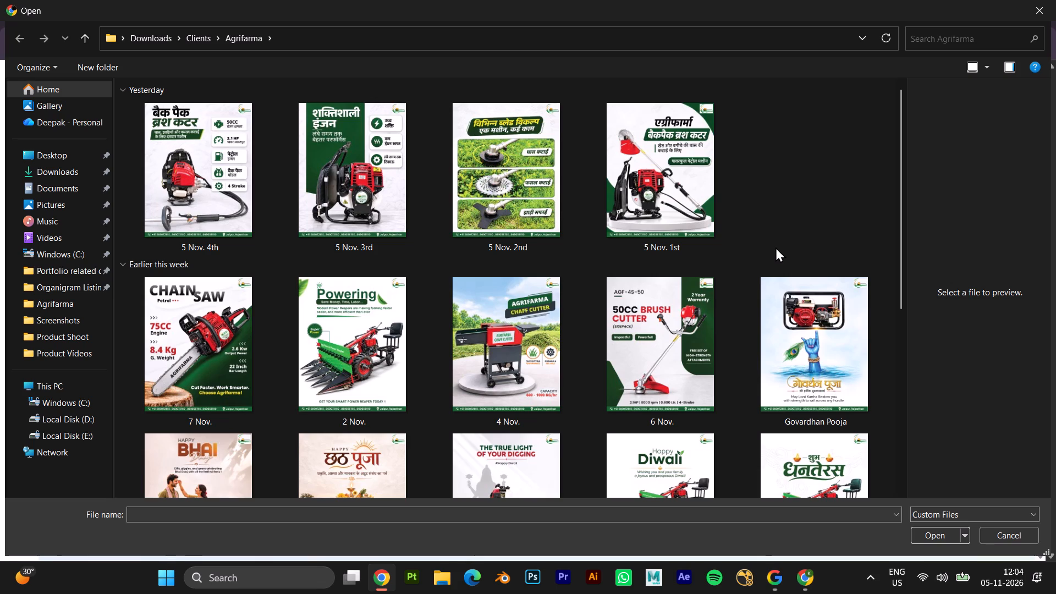
left_click(774, 190)
left_click(781, 190)
key("Down")
key("Down")
key("Down")
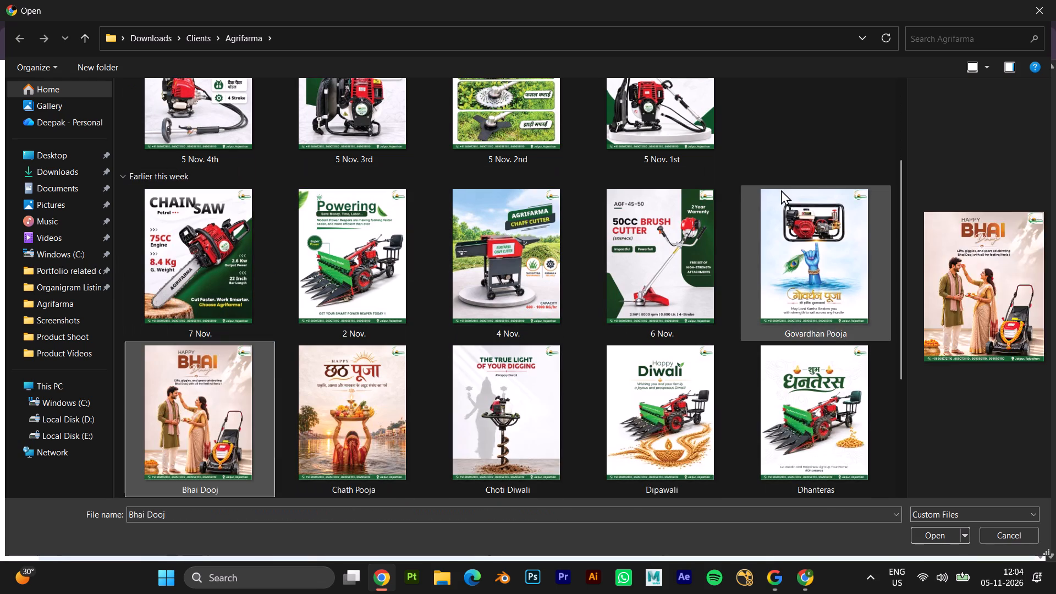
key("Down")
key("Up")
key("Up")
key("Up")
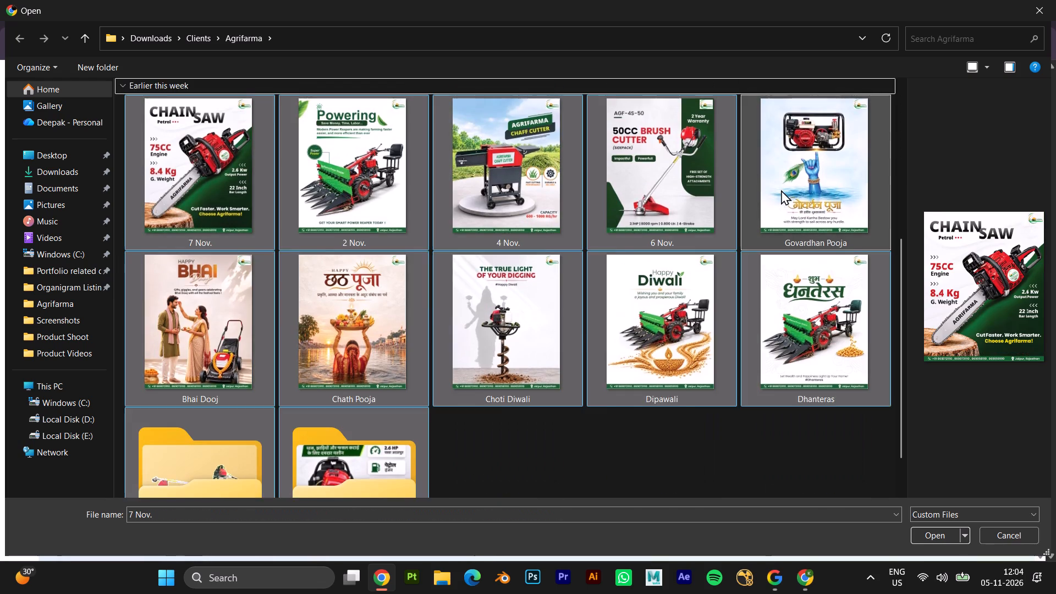
key("Up")
key("Down")
key("Down")
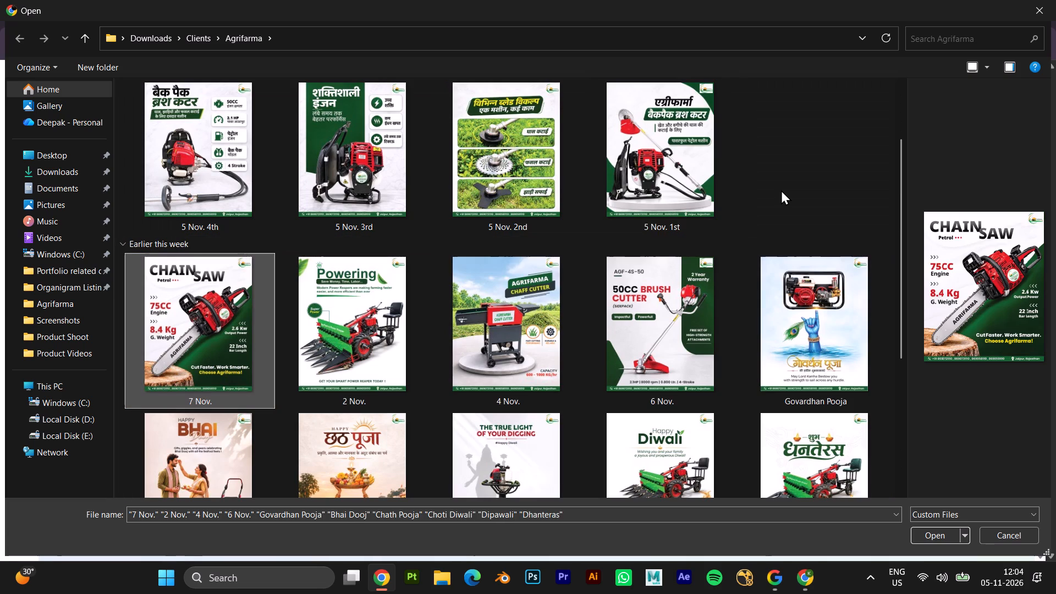
key("Down")
key("Down")
key("Up")
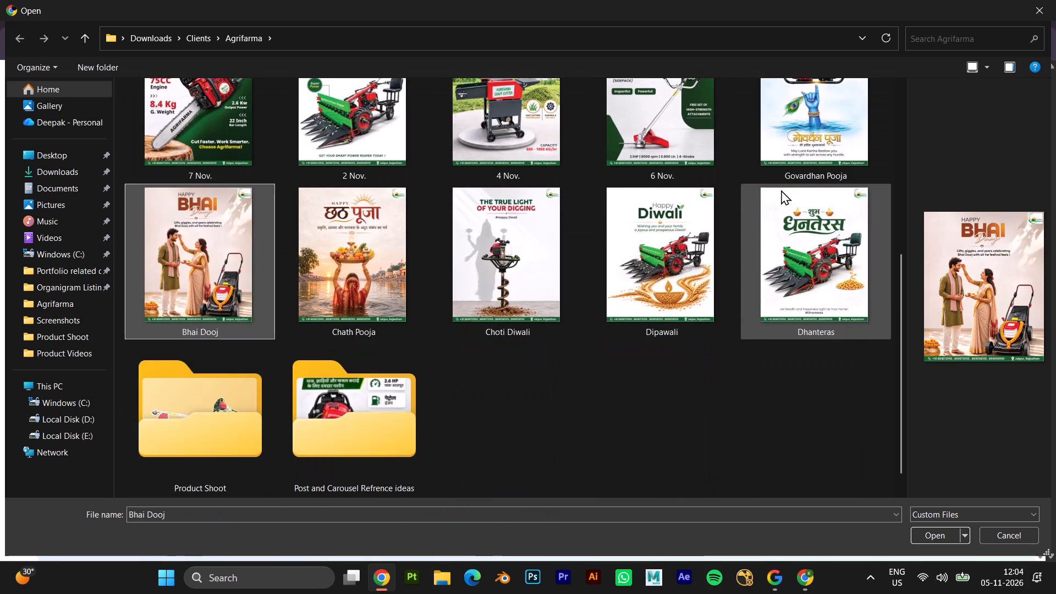
key("Up")
key("Up")
key("Up")
key("Up")
key("Up")
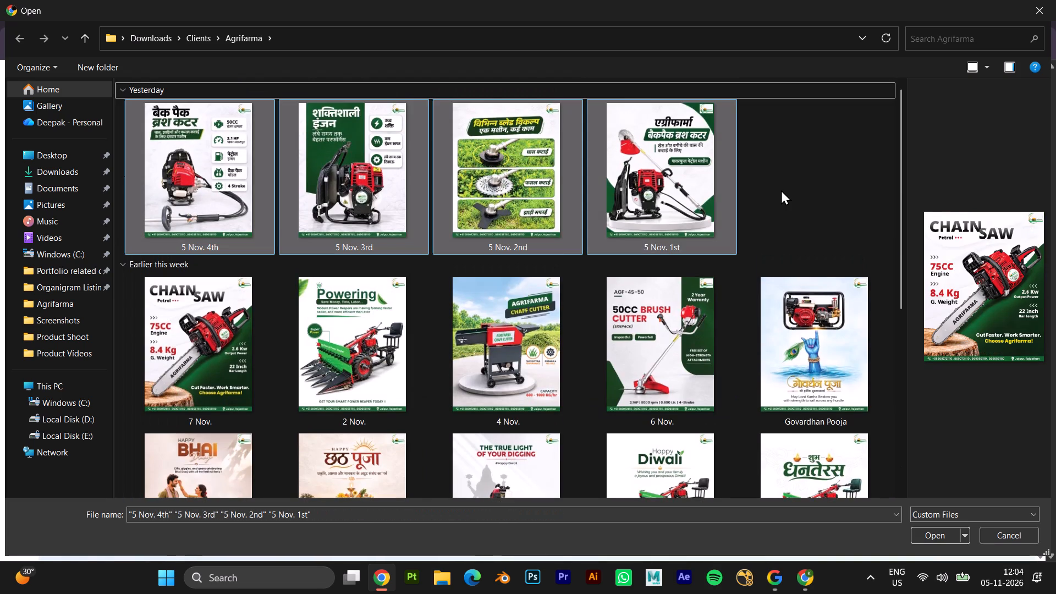
key("Down")
key("Down")
key("Down")
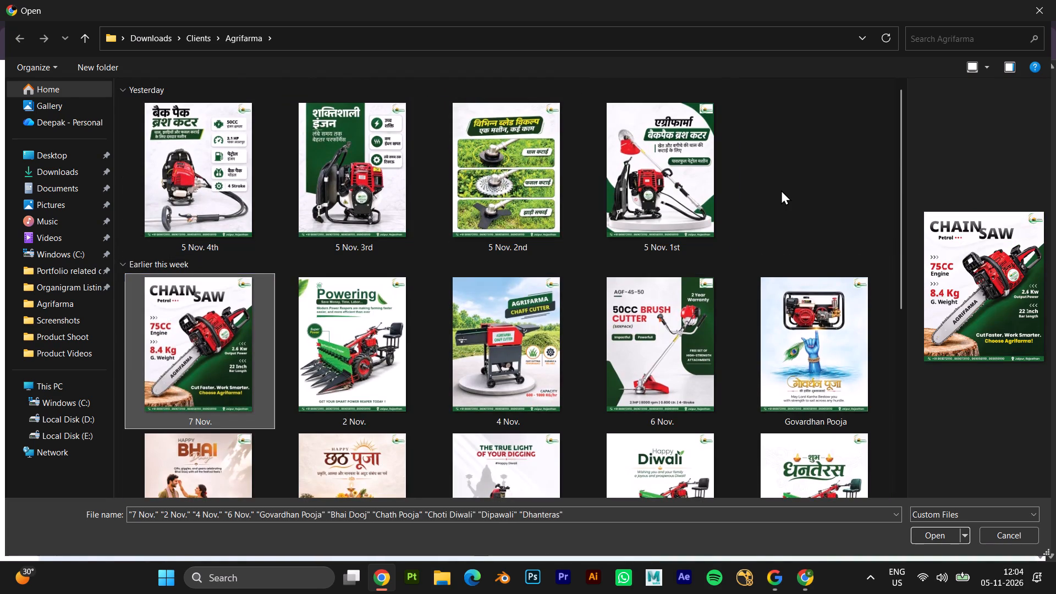
key("Down")
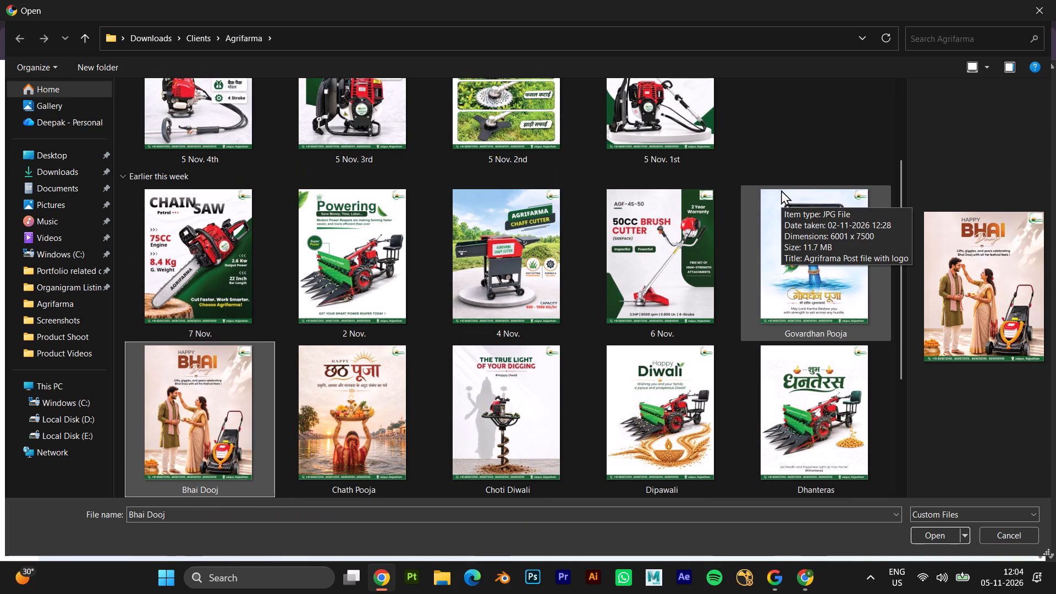
left_click(781, 190)
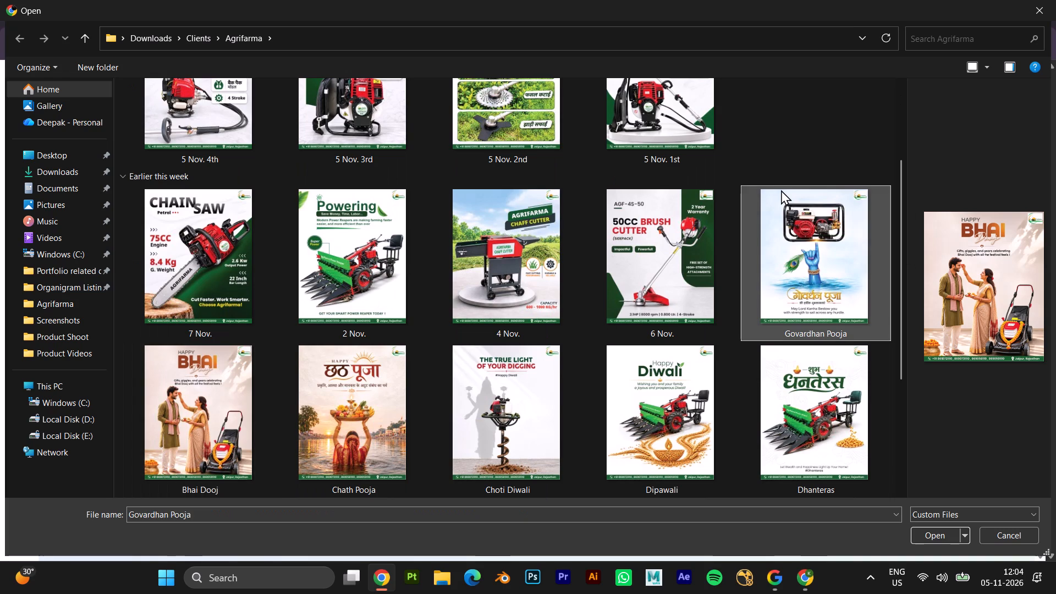
key("Down")
key("Down")
key("Left")
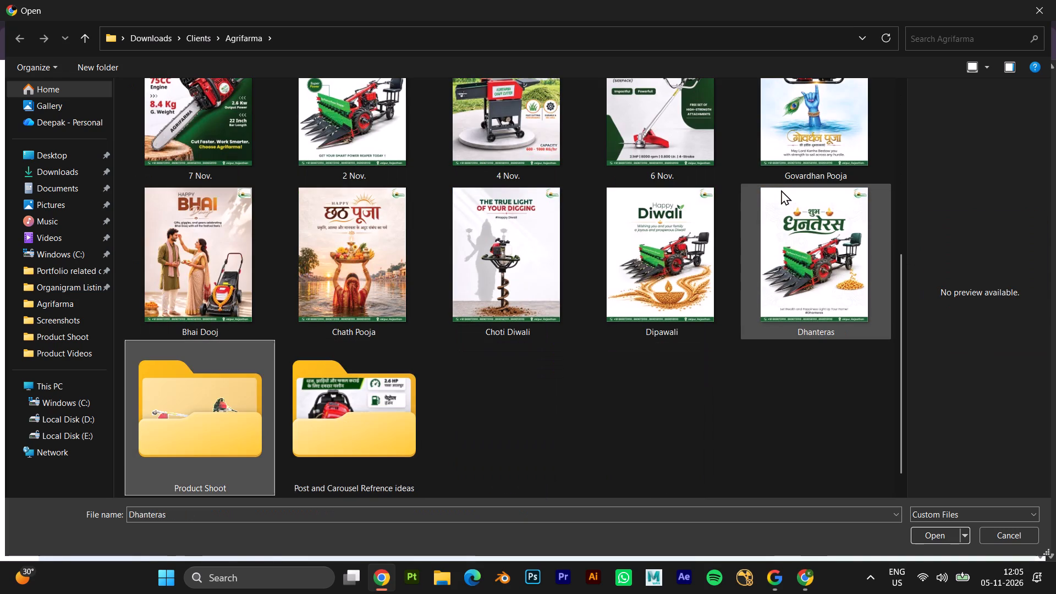
key("Left")
key("Up")
key("Up")
key("Left")
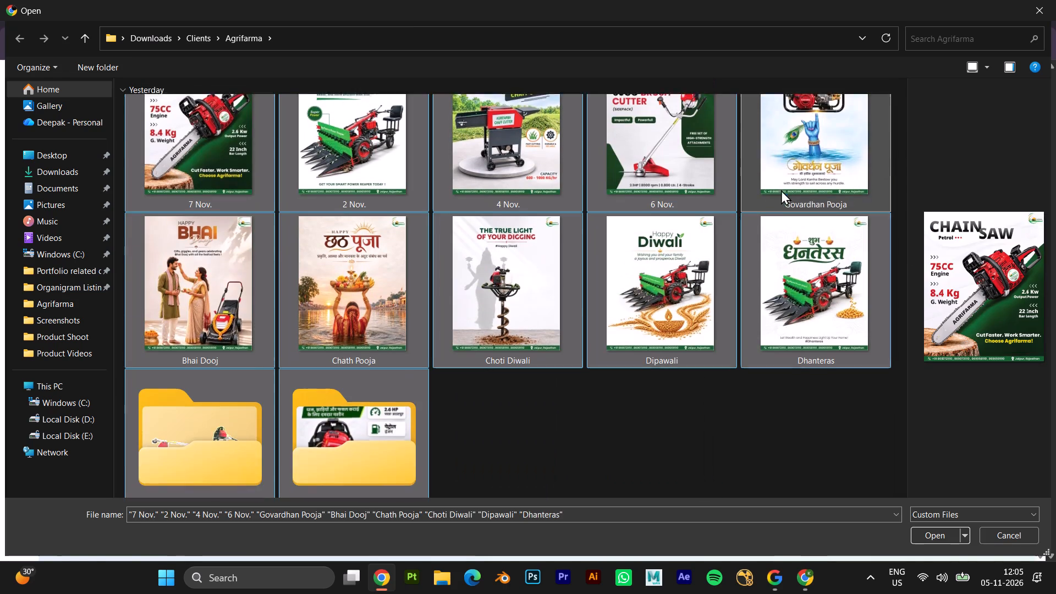
key("Up")
scroll(727, 210, "up", 8)
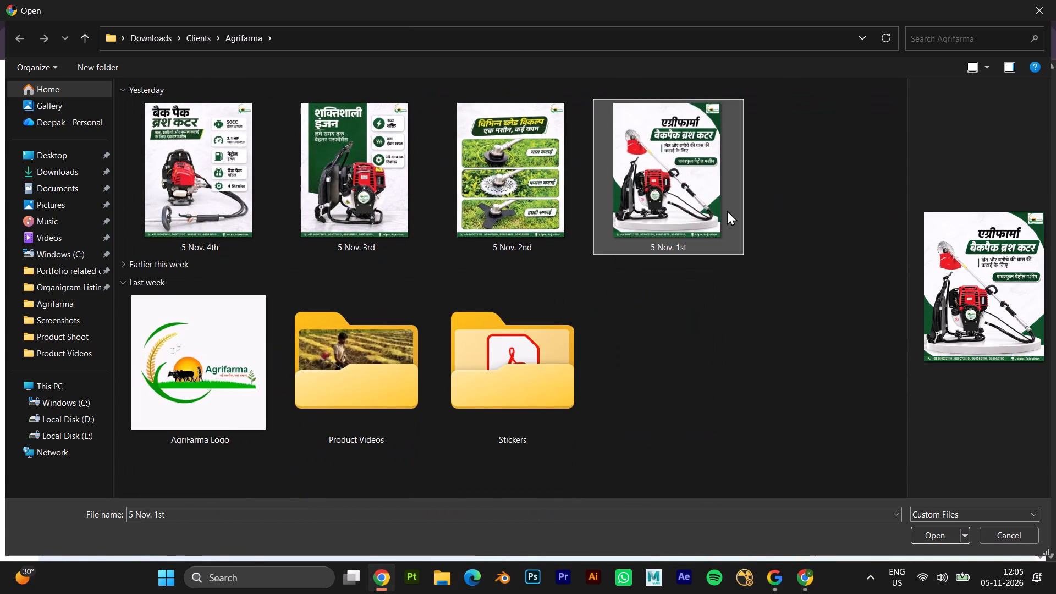
scroll(727, 210, "up", 1)
scroll(639, 163, "up", 9)
scroll(639, 163, "down", 2)
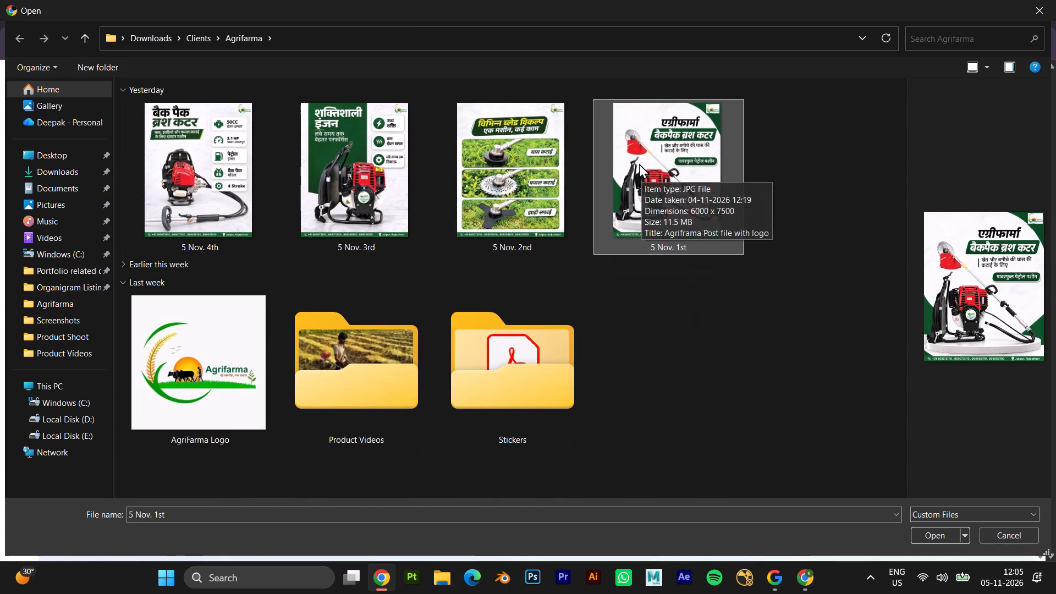
scroll(639, 163, "down", 3)
scroll(639, 163, "up", 6)
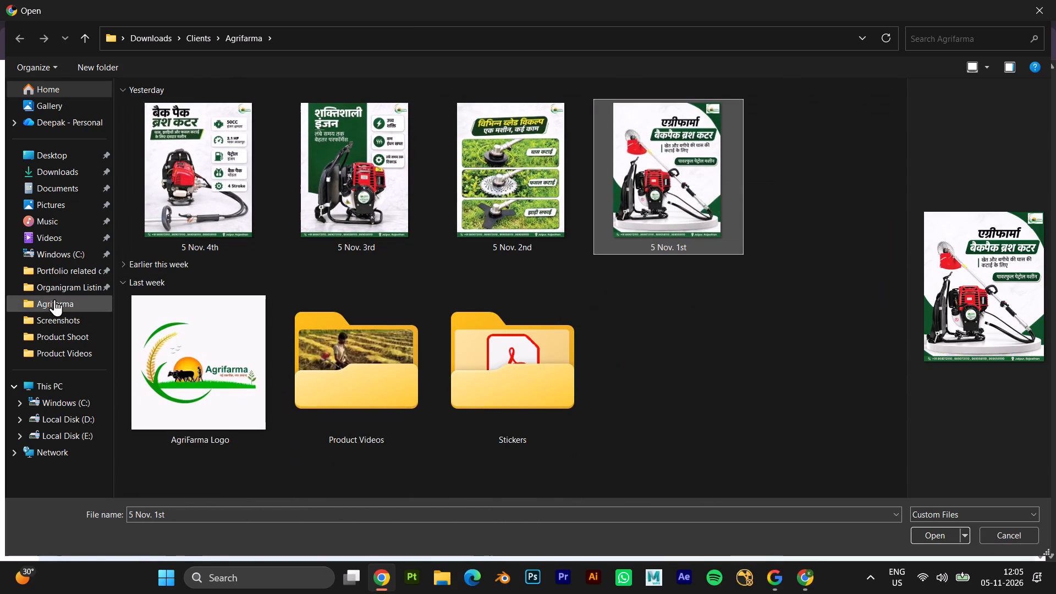
left_click(54, 299)
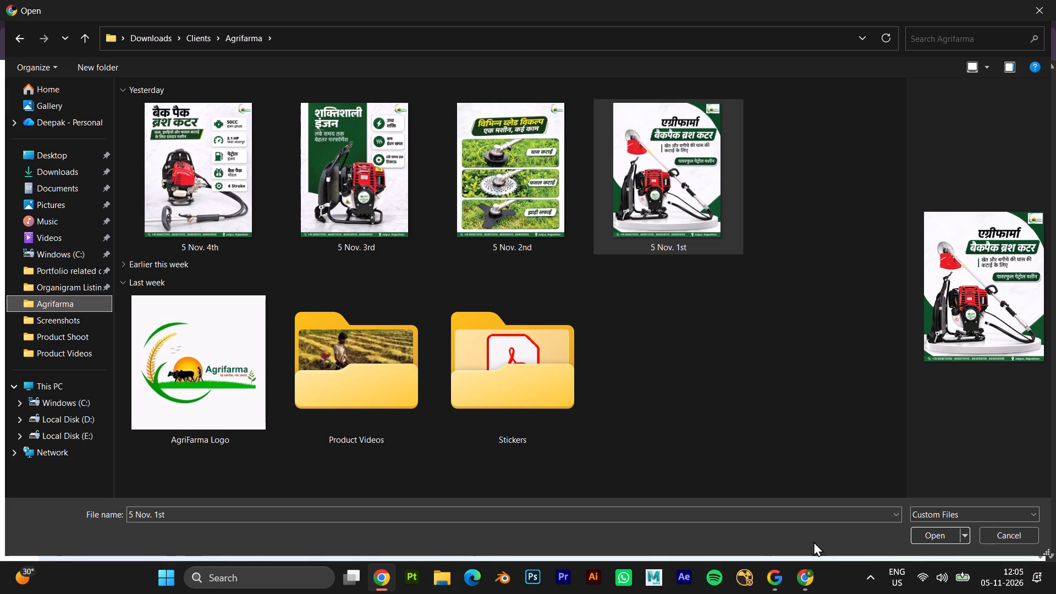
left_click(1016, 580)
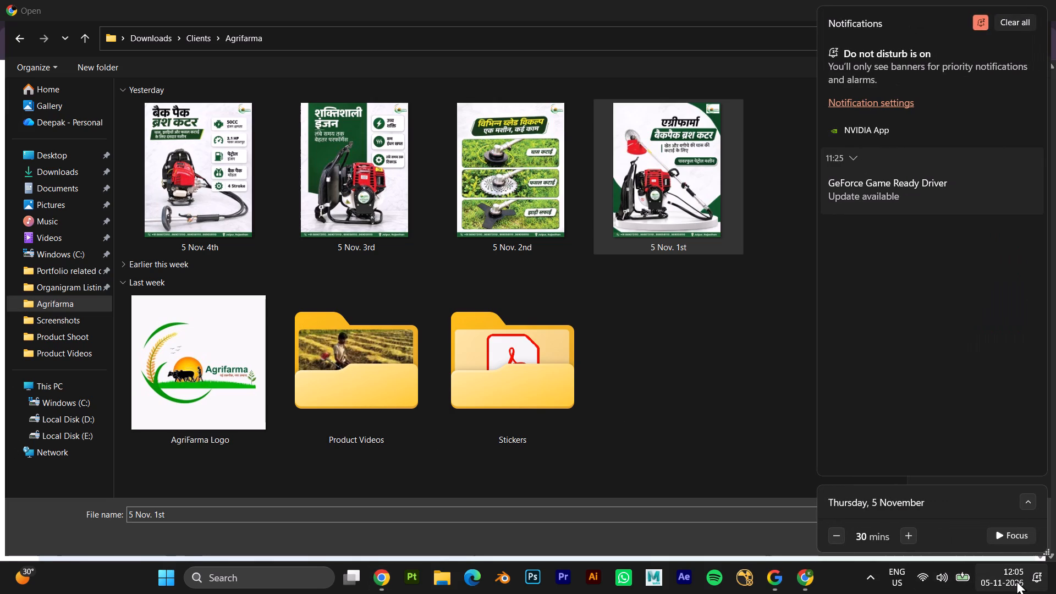
left_click(1016, 580)
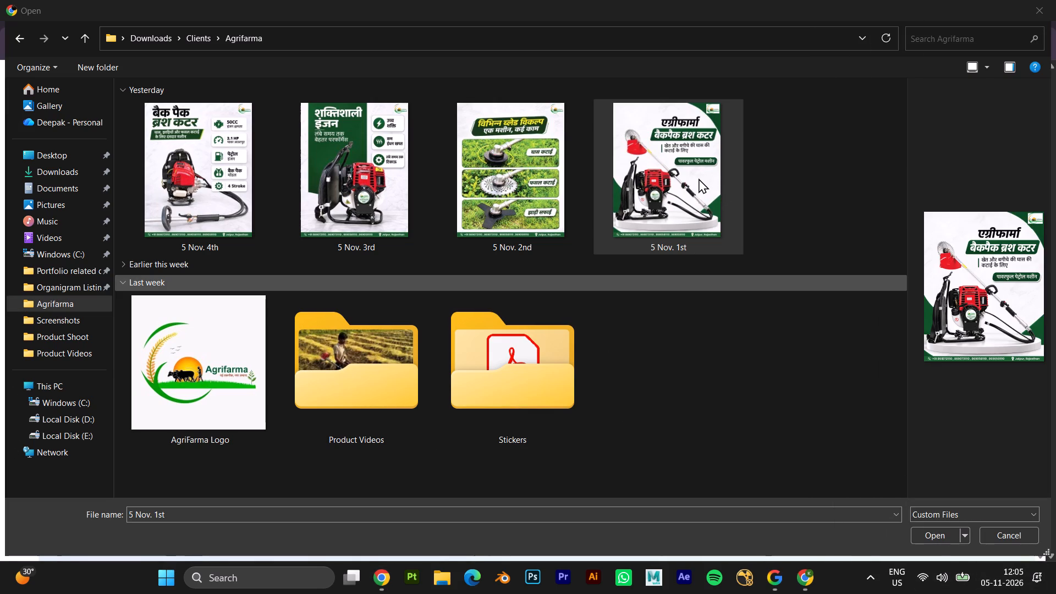
Add a second media file from the Downloads folder to the chain saw post.
left_click(65, 175)
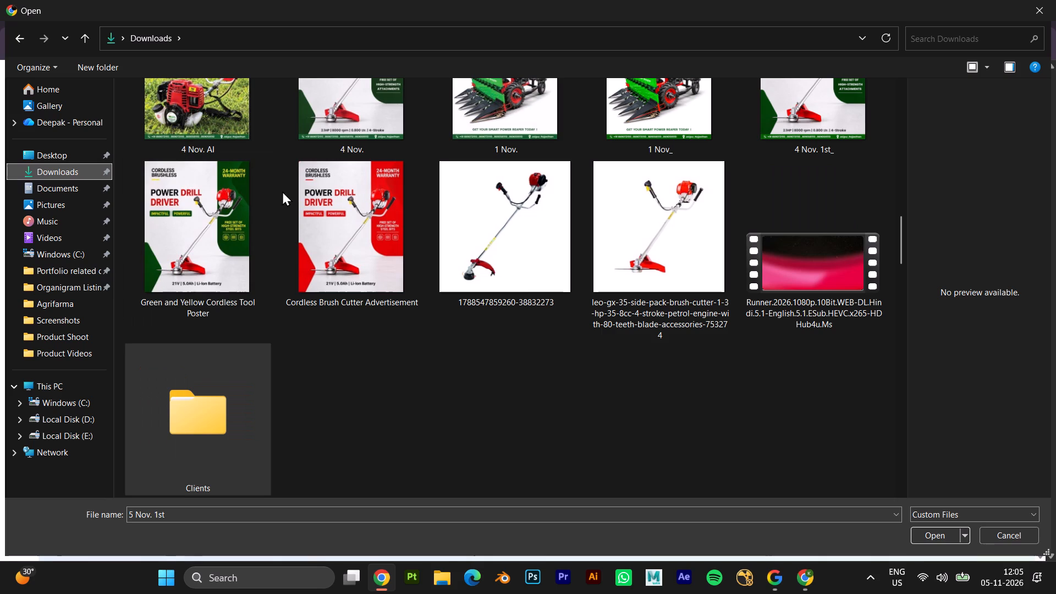
scroll(369, 310, "up", 1)
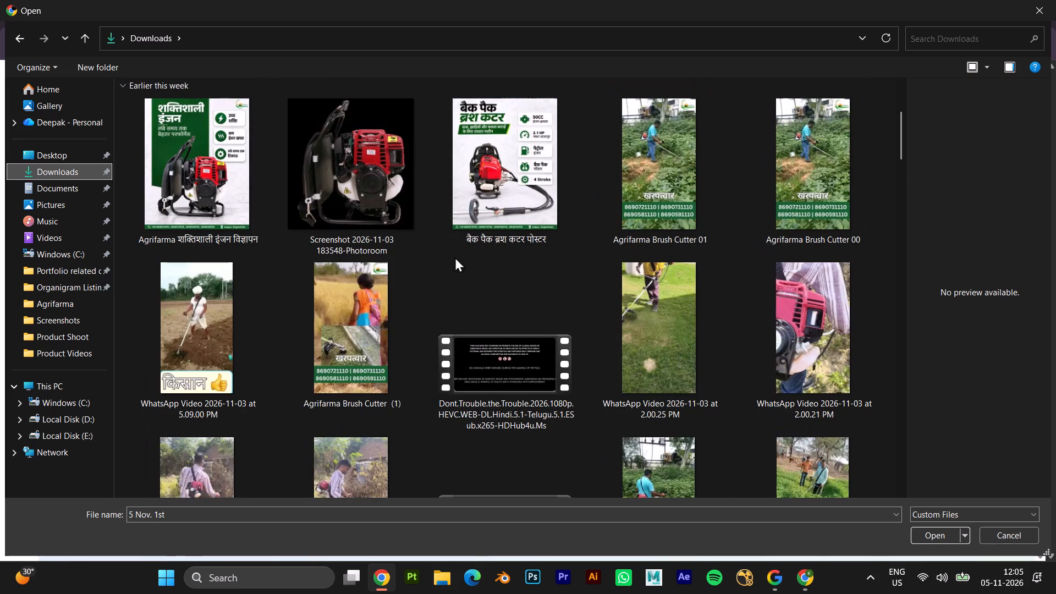
left_click(363, 364)
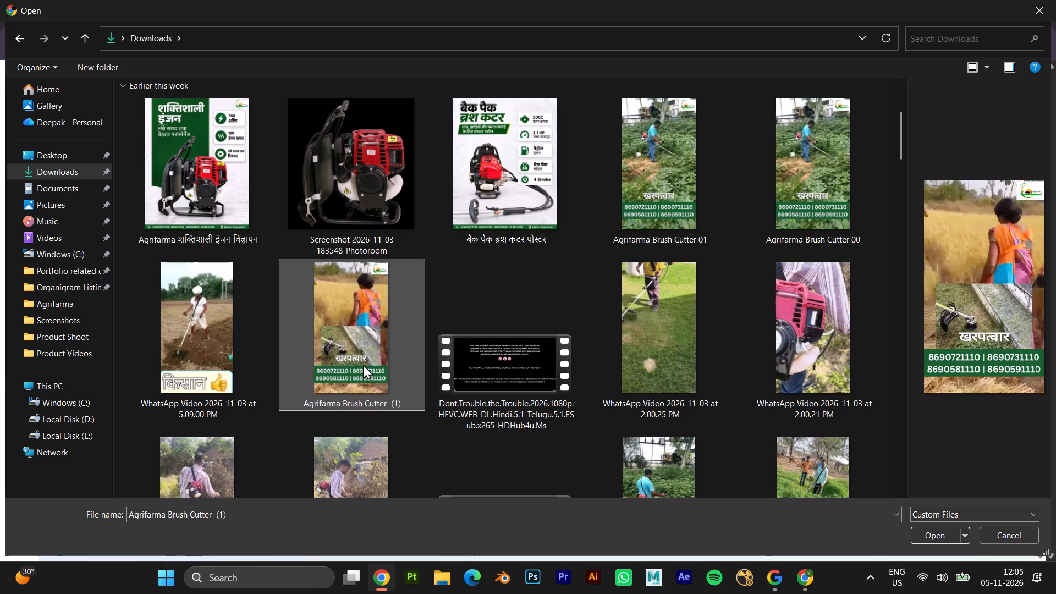
left_click(393, 316)
left_click(515, 302)
left_click(515, 302)
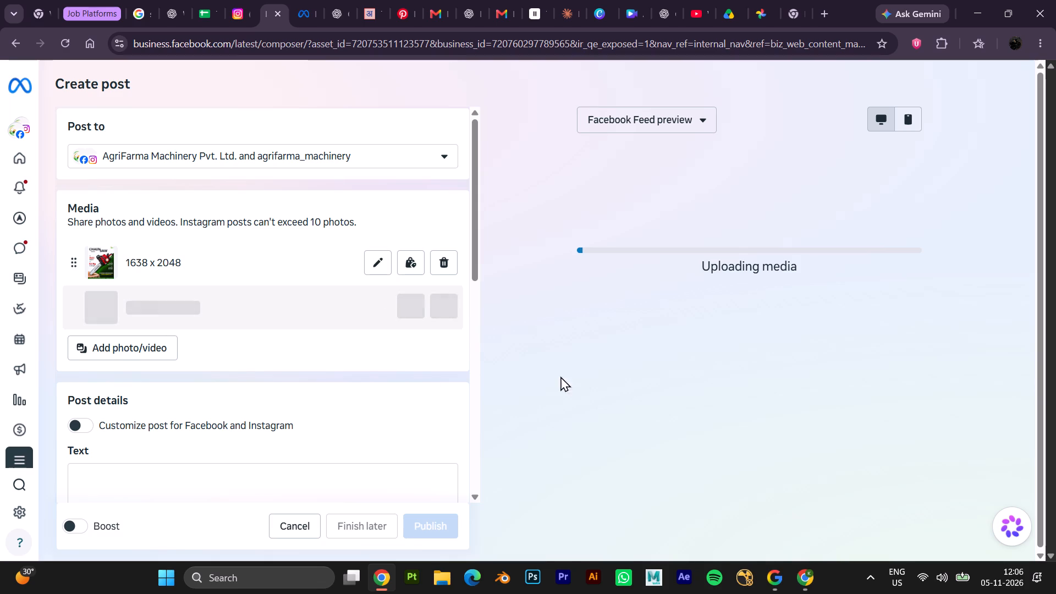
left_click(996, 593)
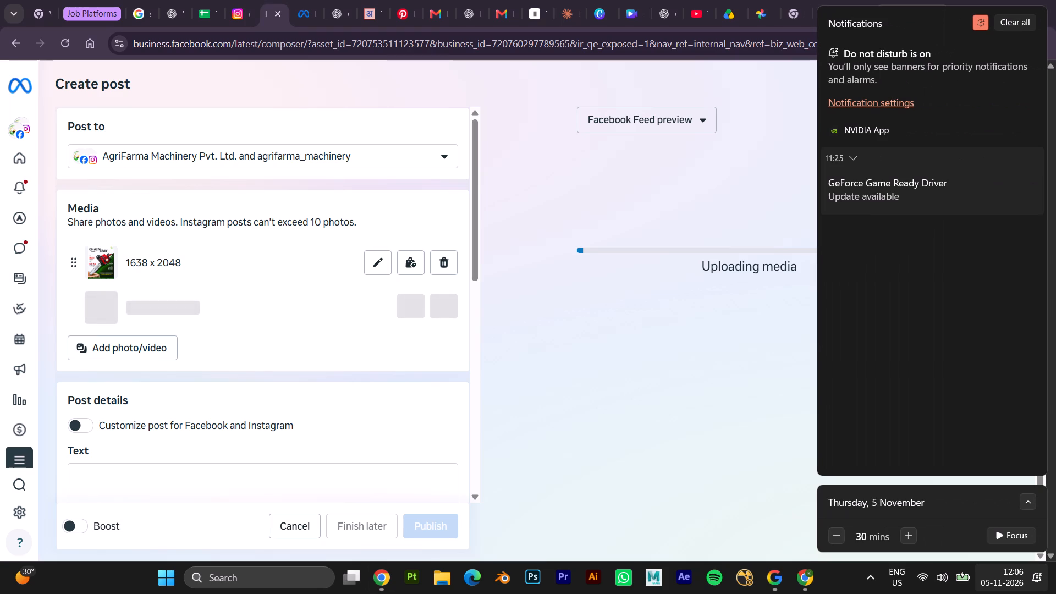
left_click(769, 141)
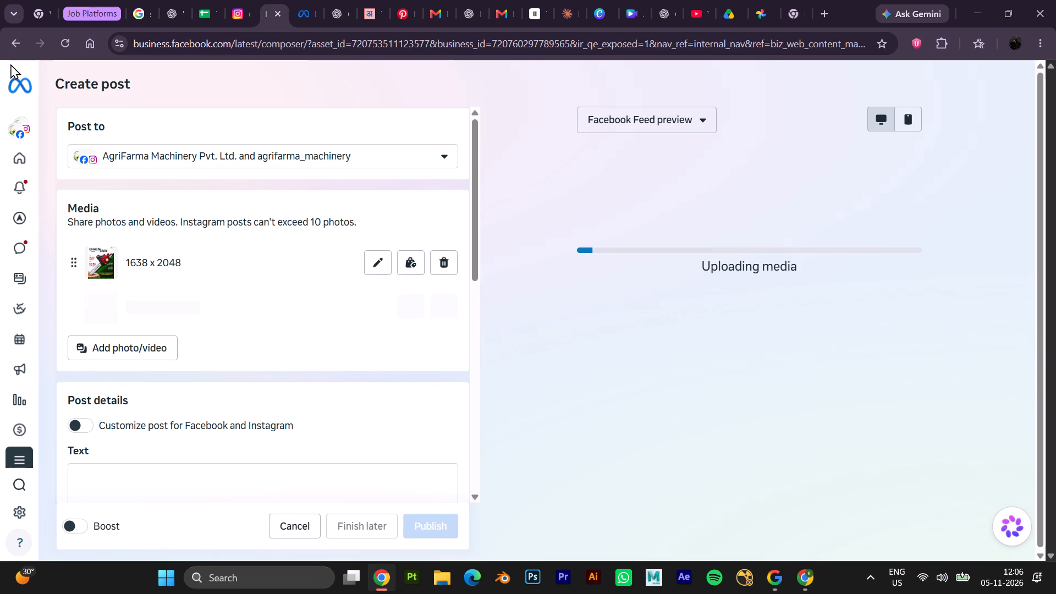
Leave the post composer and discard the unfinished chain saw post to return to the Planner.
left_click(12, 41)
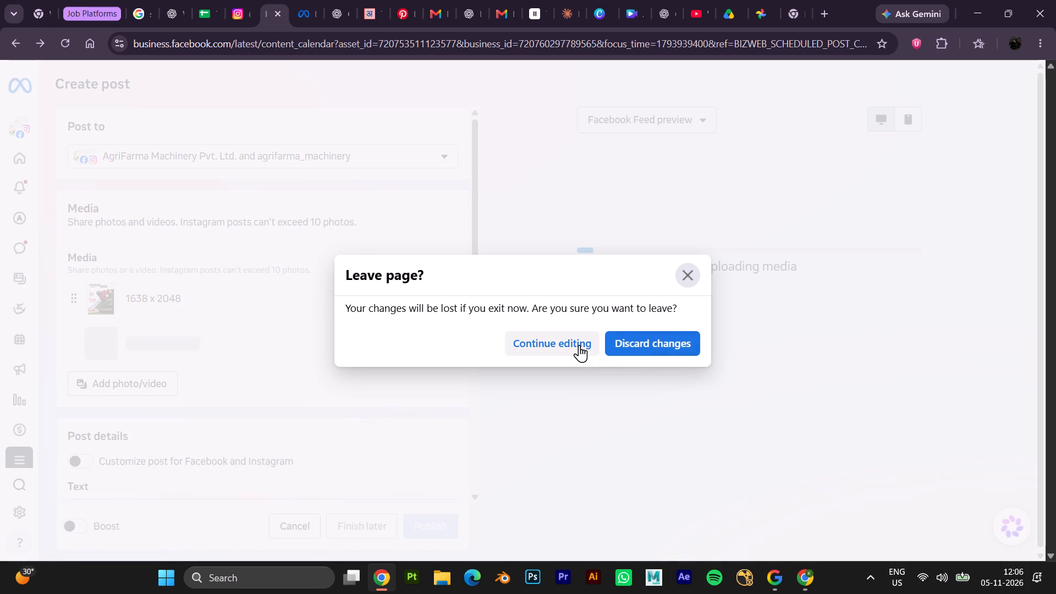
left_click(680, 276)
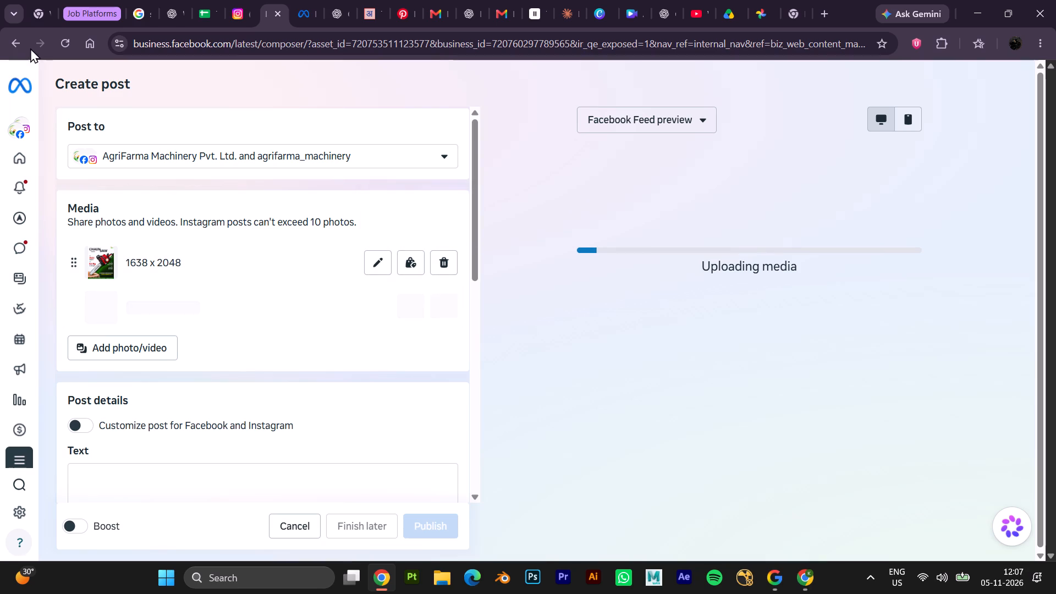
left_click(6, 42)
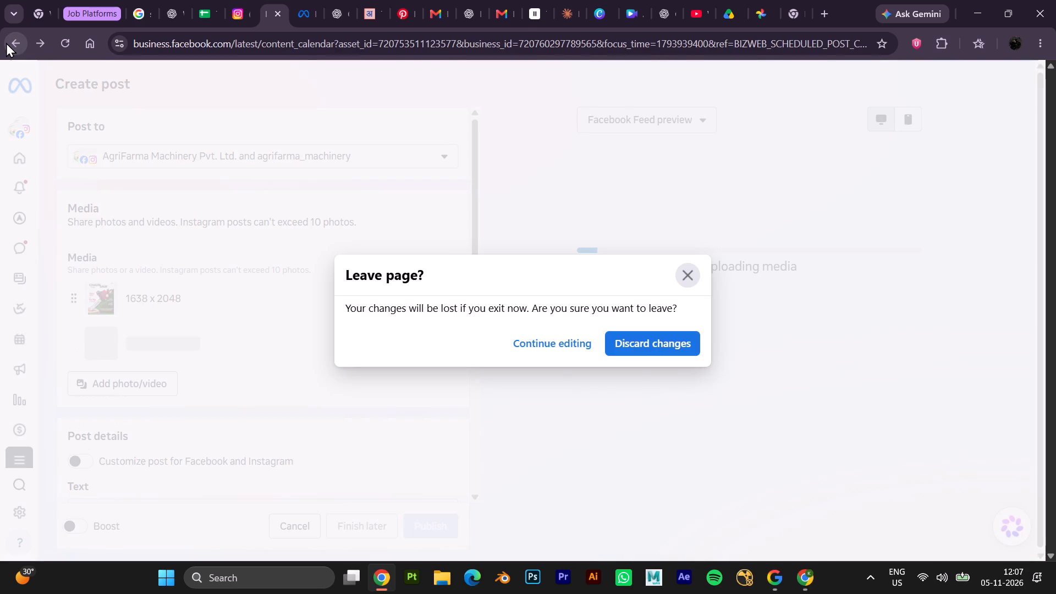
left_click(621, 344)
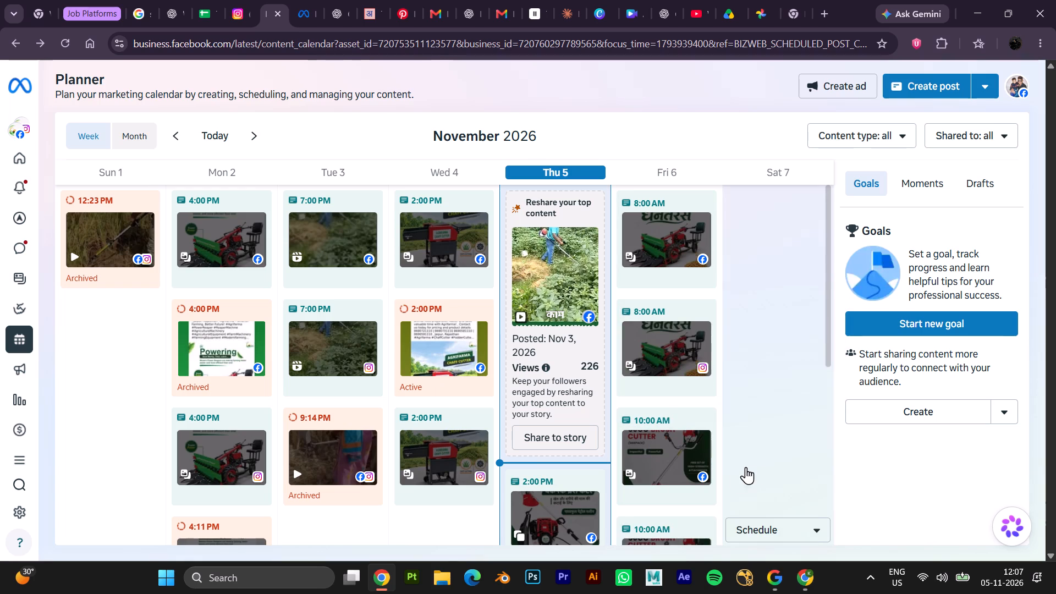
Review the posts planned for the week of November 1 to 7, 2026, especially the Thursday, Friday and Saturday slots.
scroll(683, 469, "down", 2)
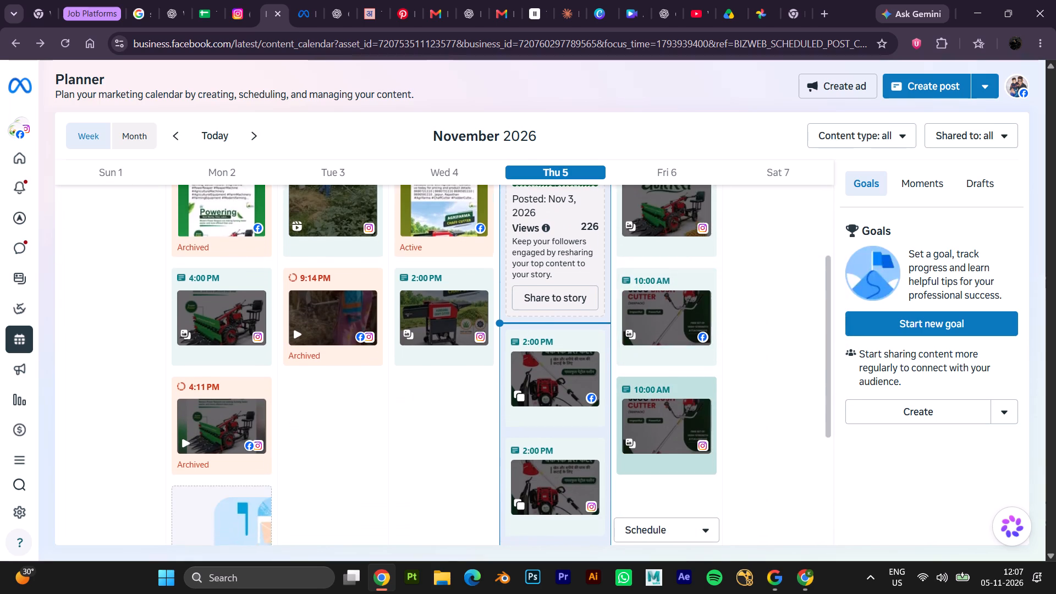
scroll(683, 469, "down", 4)
scroll(683, 469, "up", 2)
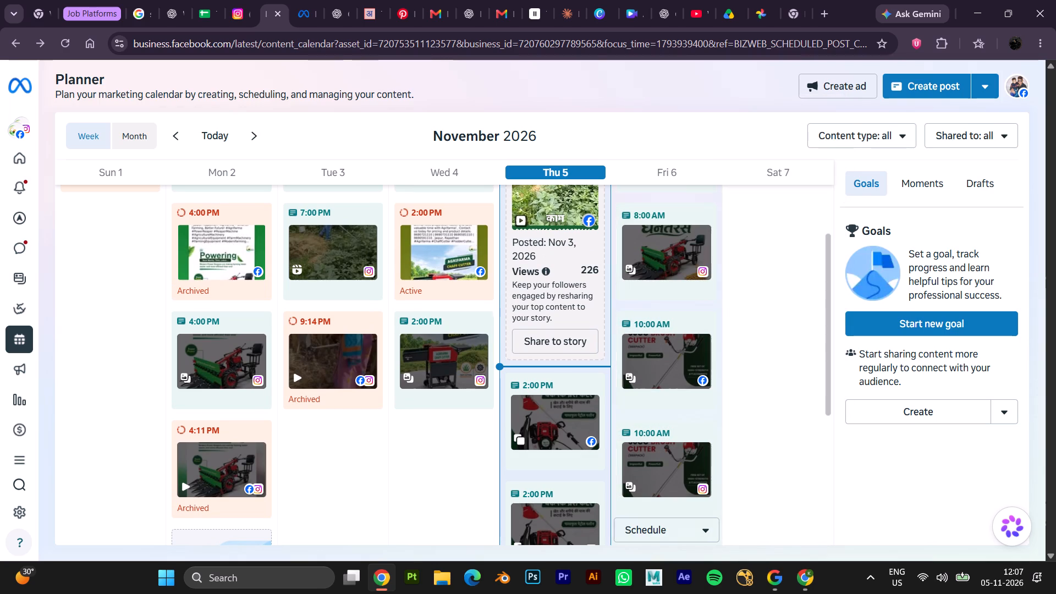
scroll(740, 497, "down", 2)
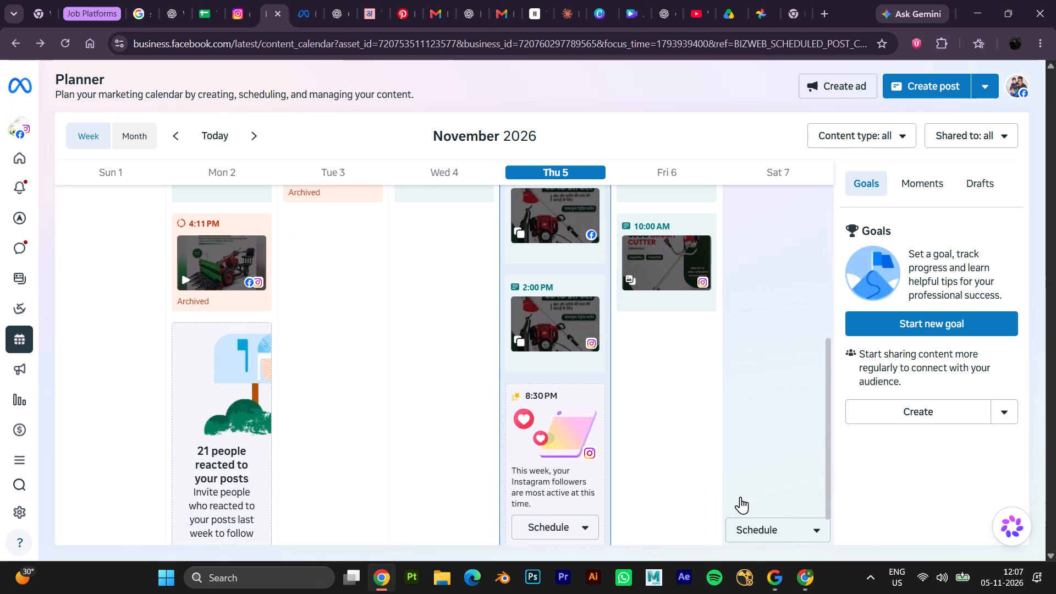
scroll(740, 497, "down", 1)
scroll(740, 497, "up", 4)
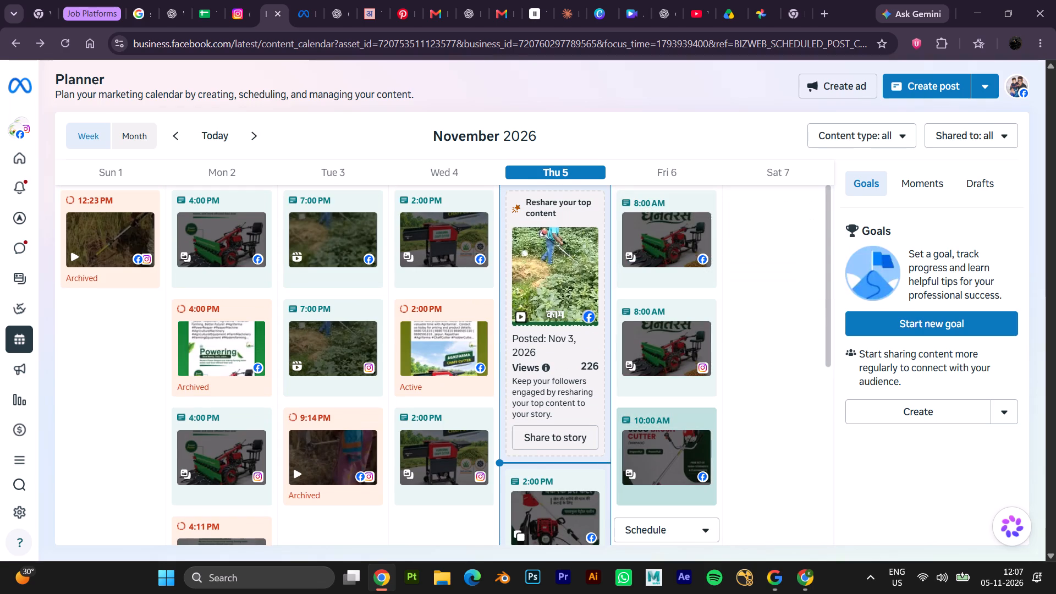
scroll(641, 484, "down", 4)
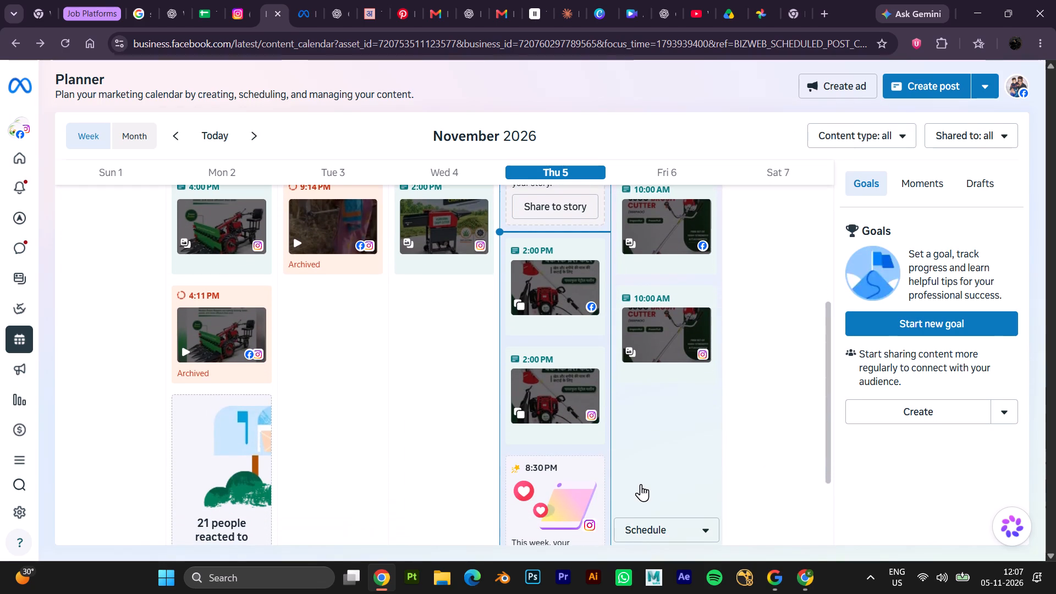
scroll(641, 484, "down", 1)
scroll(675, 249, "up", 1)
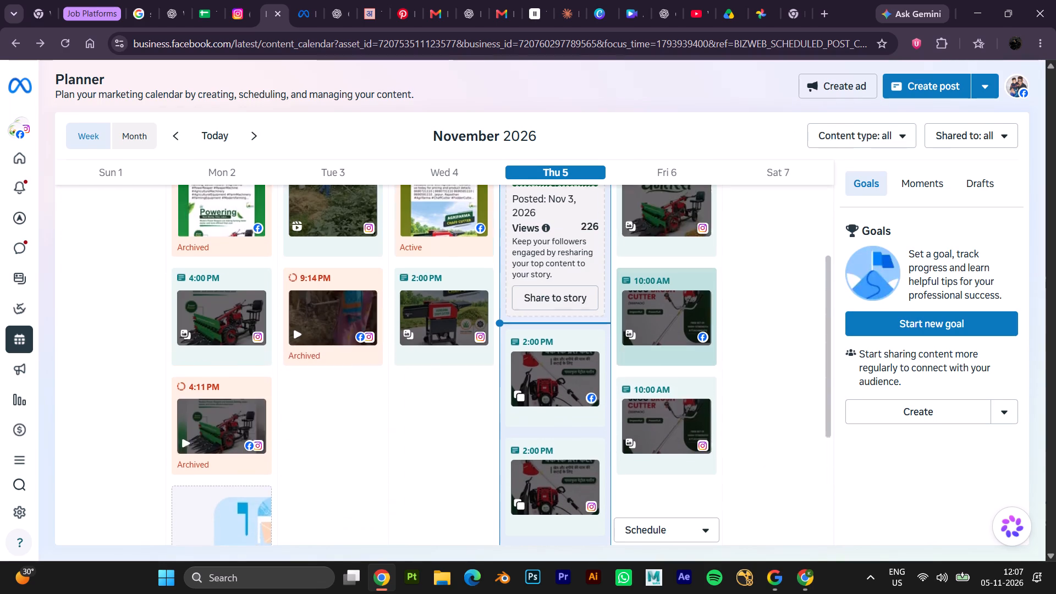
scroll(675, 249, "up", 1)
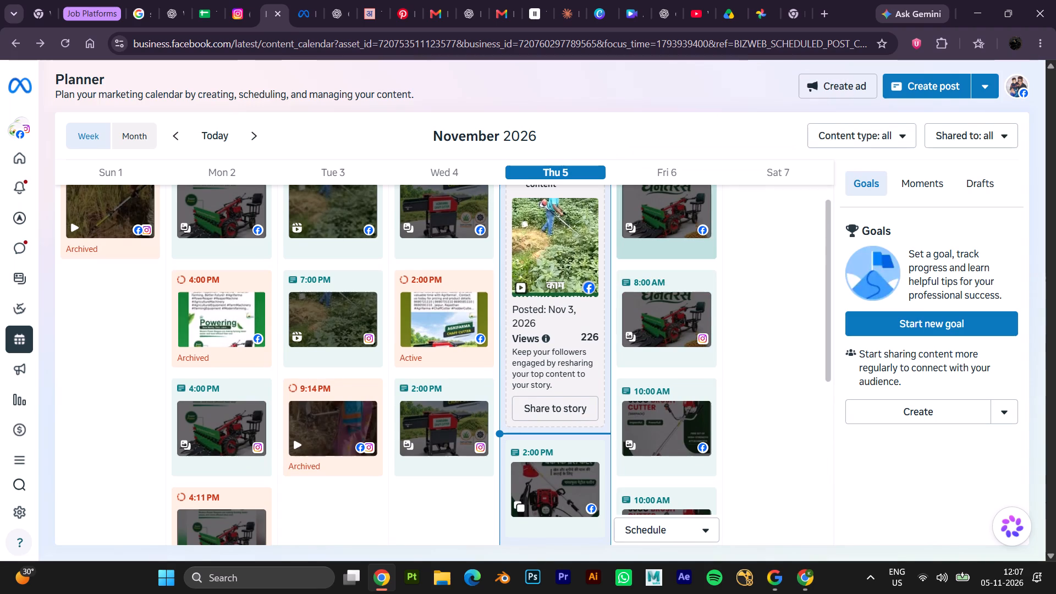
scroll(674, 236, "up", 4)
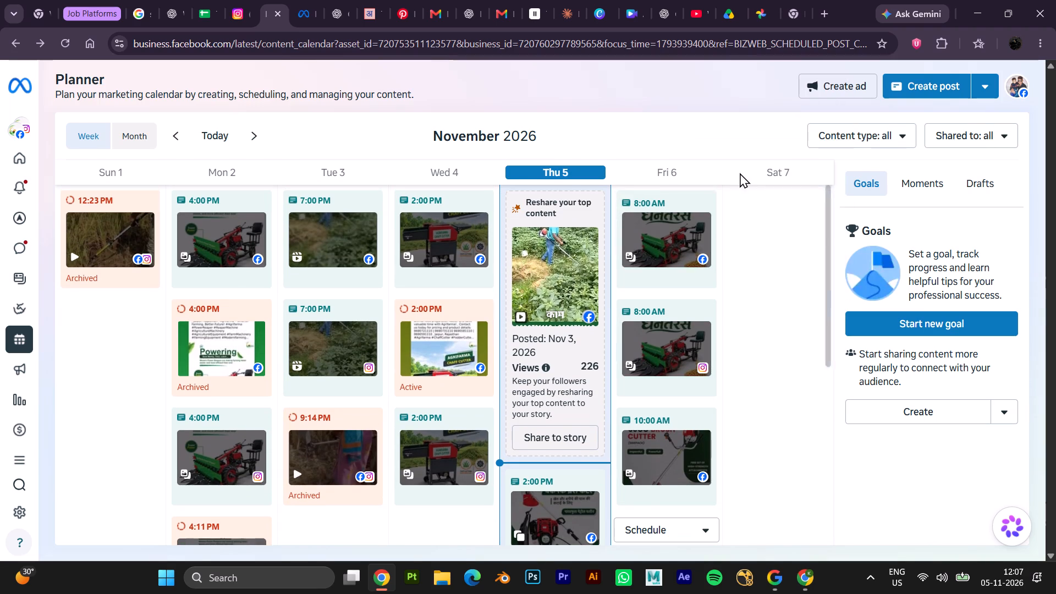
Look over the November week calendar for the posts scheduled around Fri 6 and Sat 7.
left_click(728, 131)
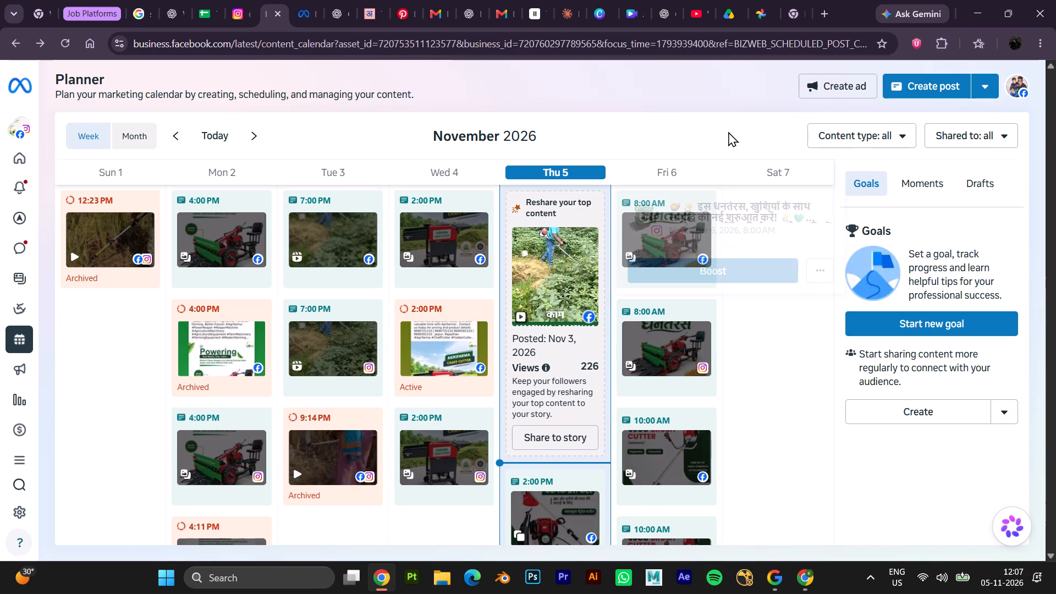
scroll(676, 391, "down", 1)
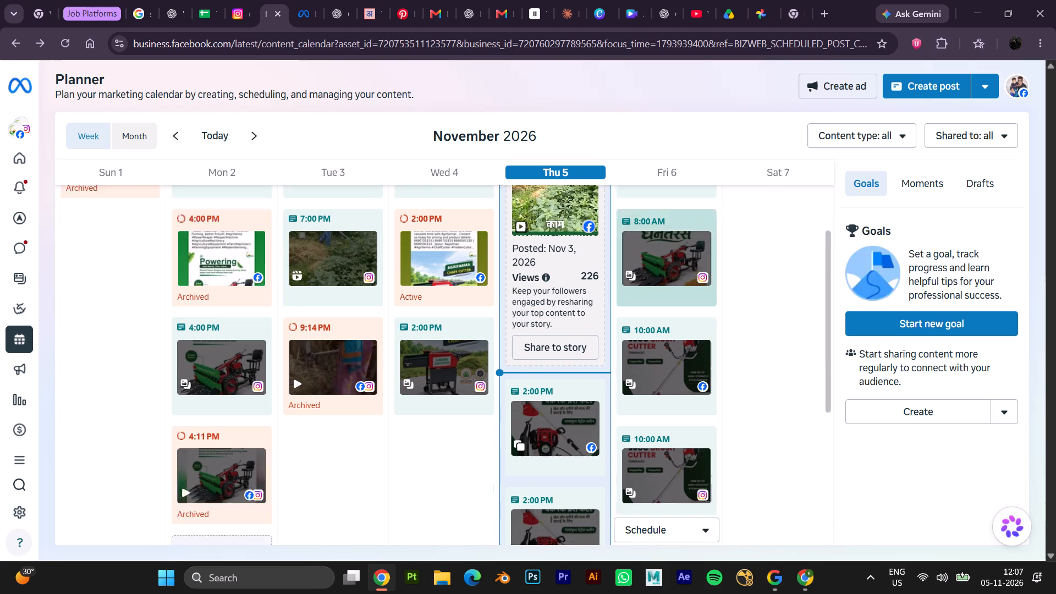
scroll(676, 391, "down", 1)
scroll(676, 391, "up", 1)
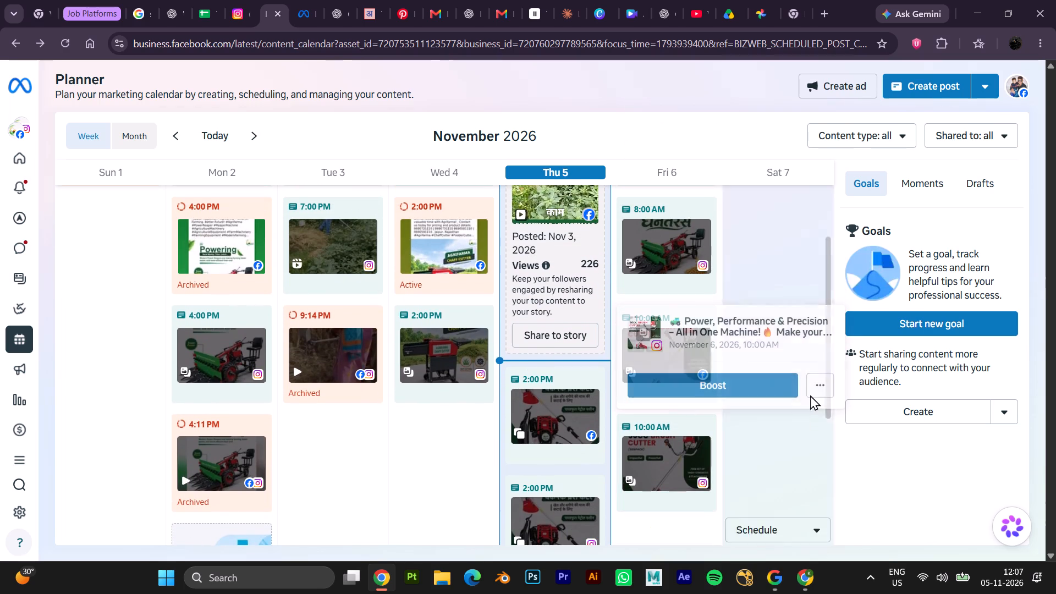